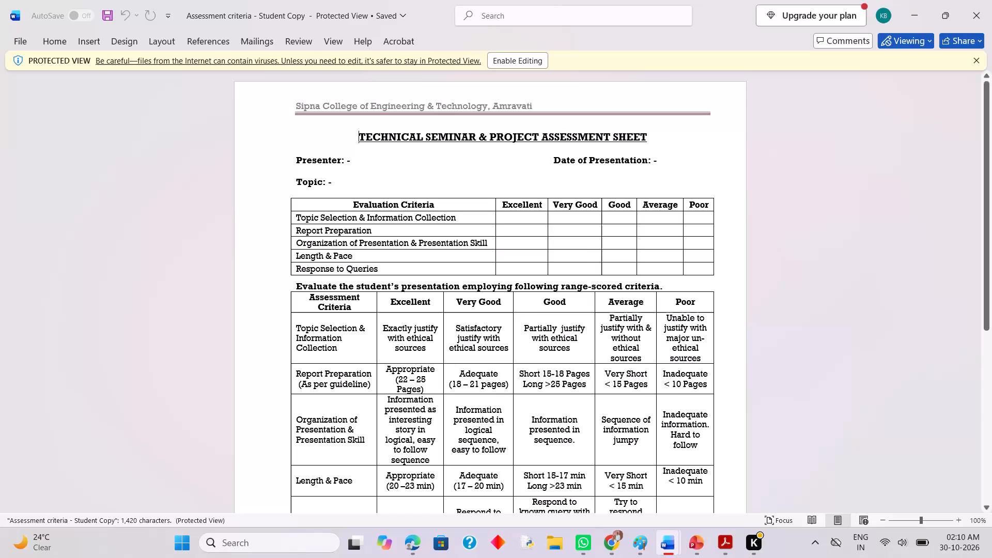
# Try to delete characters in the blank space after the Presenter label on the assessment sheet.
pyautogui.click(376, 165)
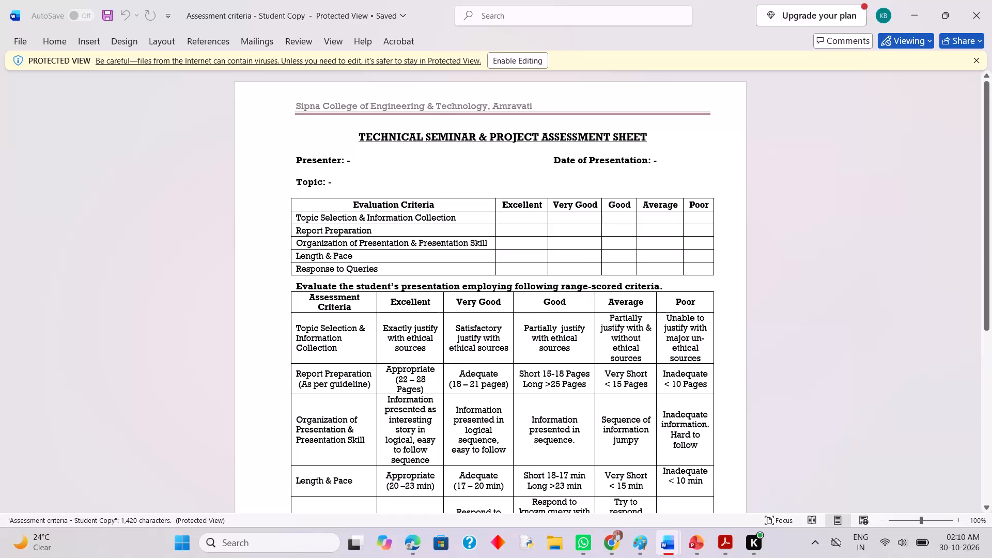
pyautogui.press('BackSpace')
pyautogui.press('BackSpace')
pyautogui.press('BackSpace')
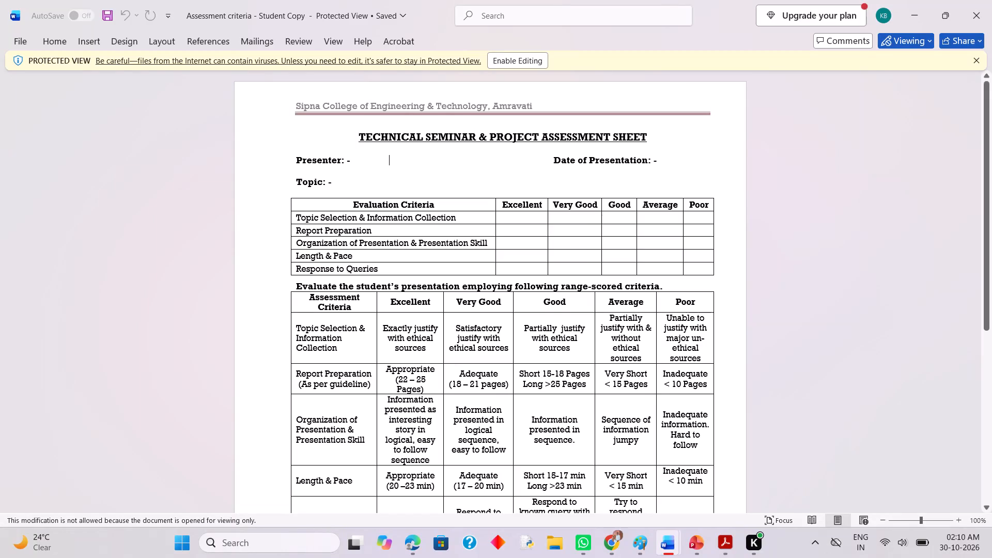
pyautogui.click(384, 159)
# Enable editing for the protected assessment criteria document.
pyautogui.click(512, 59)
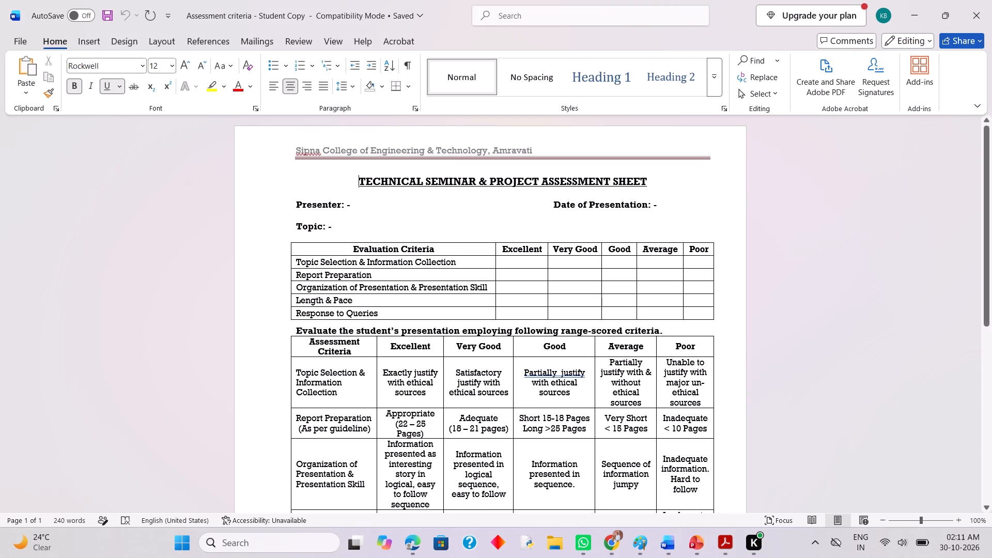
# Place the text cursor after the Presenter label beneath the assessment sheet title.
pyautogui.click(359, 204)
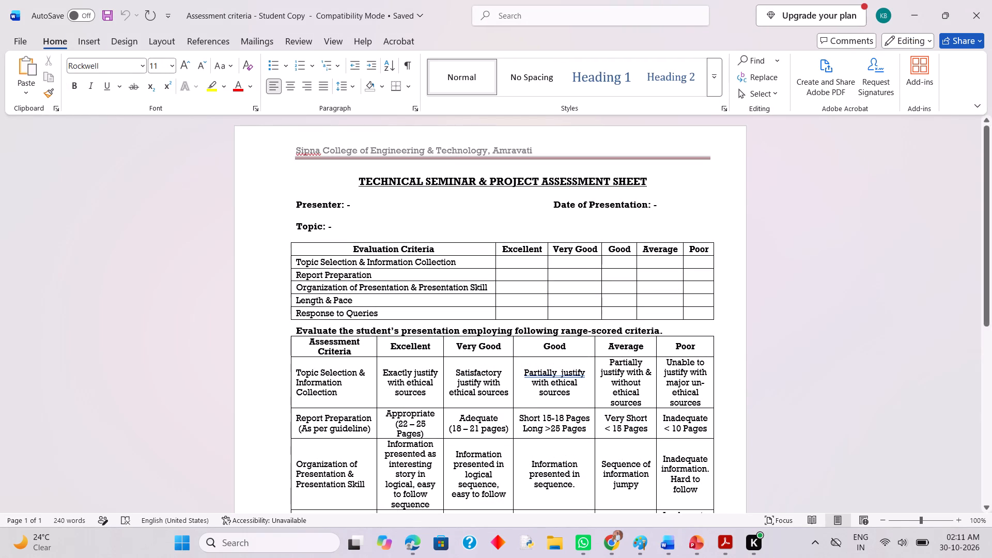
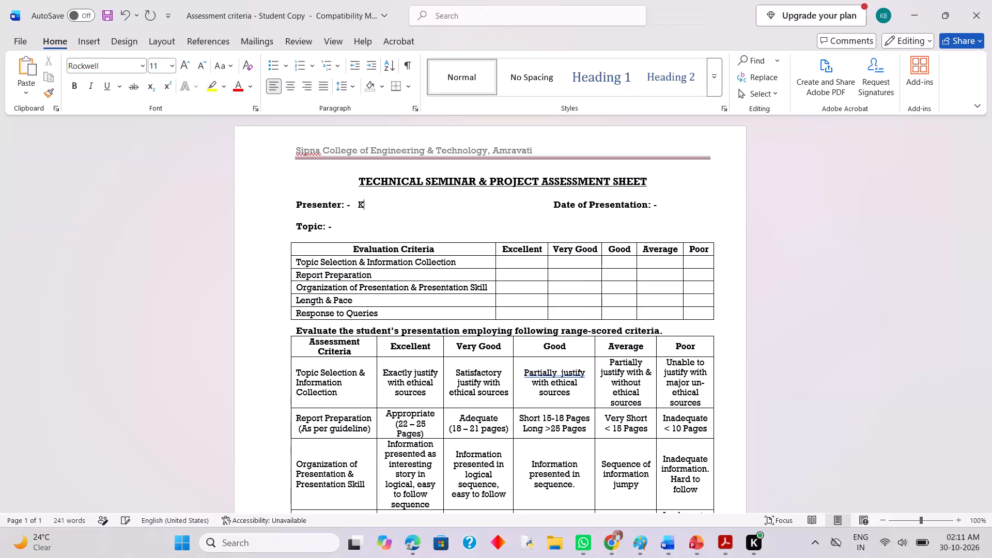
# Complete the presenter's first name, middle initial and surname after the Presenter label.
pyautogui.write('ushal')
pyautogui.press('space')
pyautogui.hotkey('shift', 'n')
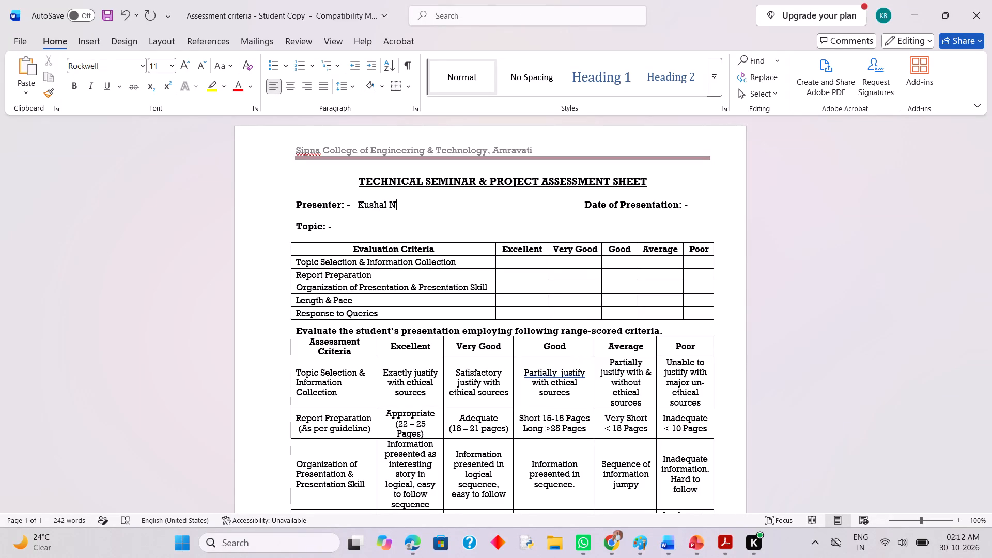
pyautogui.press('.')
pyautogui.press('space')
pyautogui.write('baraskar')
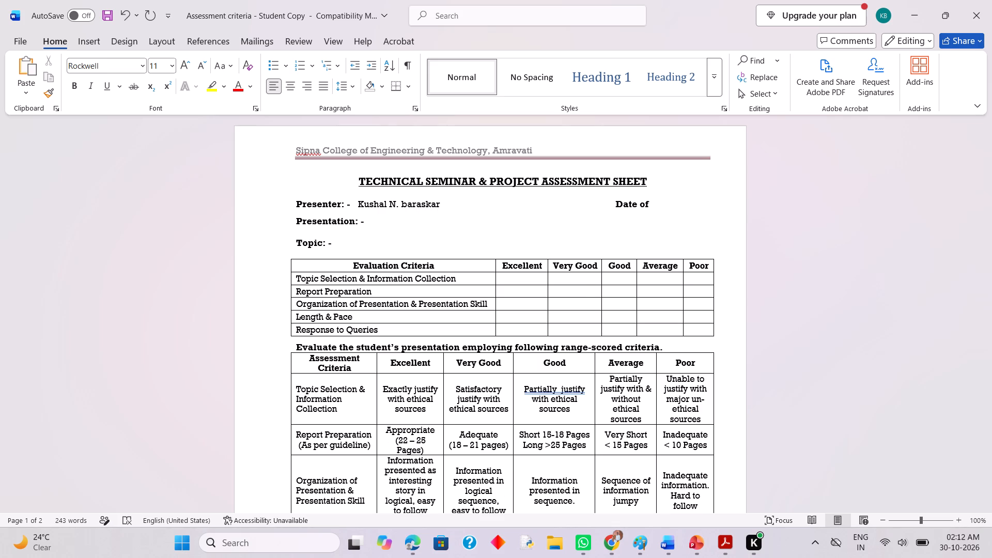
# Remove the extra spaces before the Date of Presentation label so it fits on the Presenter line.
pyautogui.click(611, 201)
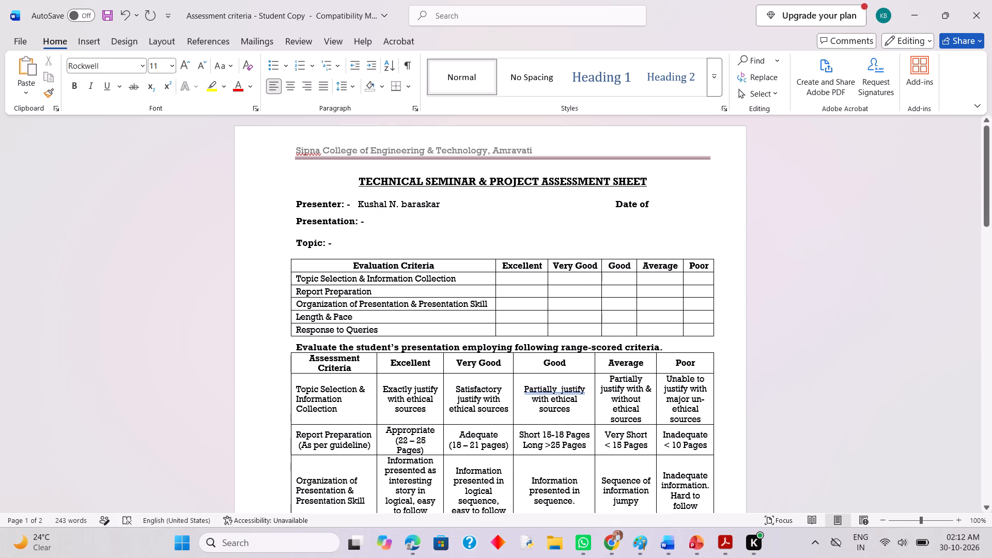
pyautogui.press('BackSpace')
pyautogui.press('BackSpace')
pyautogui.press('BackSpace')
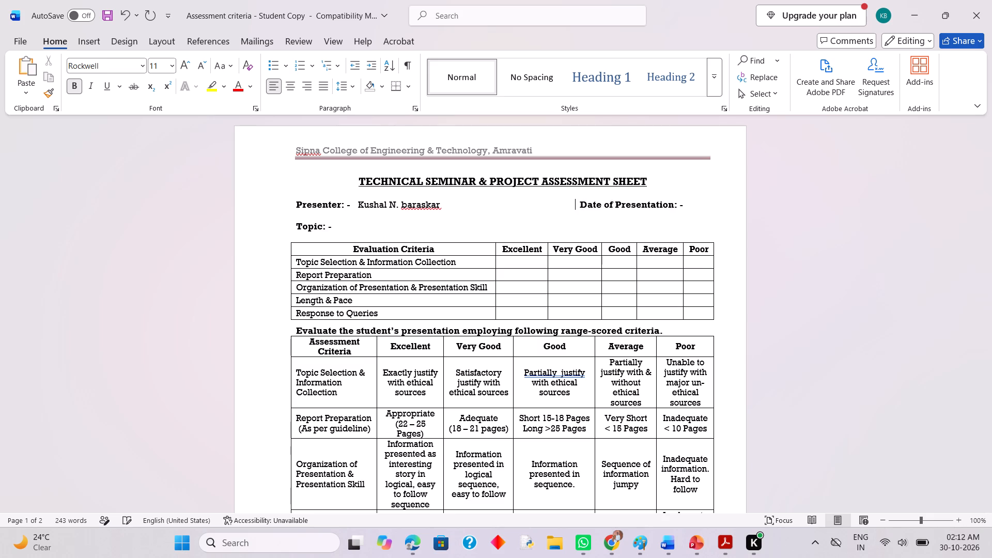
pyautogui.press('BackSpace')
pyautogui.press('BackSpace')
pyautogui.press('BackSpace')
pyautogui.press('BackSpace')
pyautogui.press('BackSpace')
pyautogui.press('BackSpace')
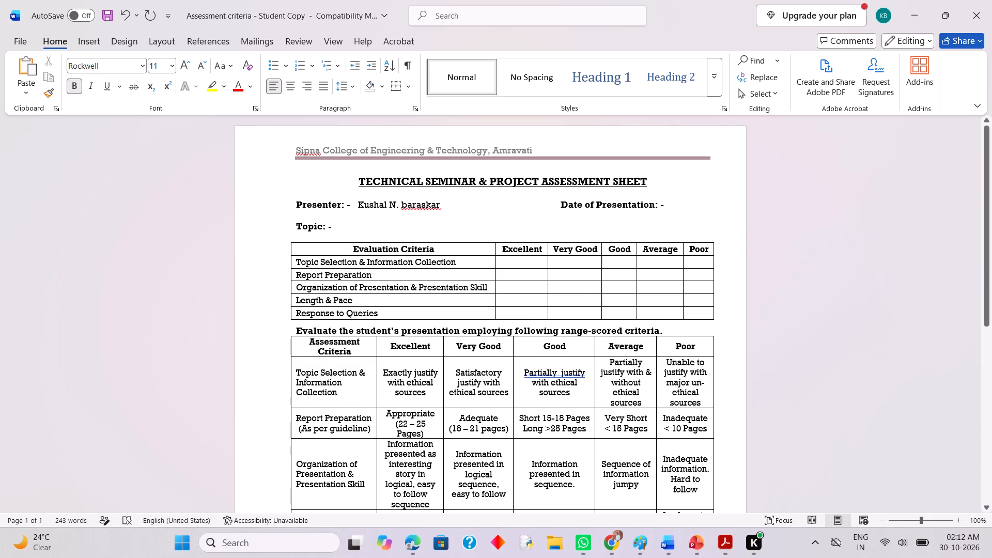
# Capitalize the first letter of the presenter's surname.
pyautogui.click(407, 200)
pyautogui.press('BackSpace')
pyautogui.hotkey('shift', 'b')
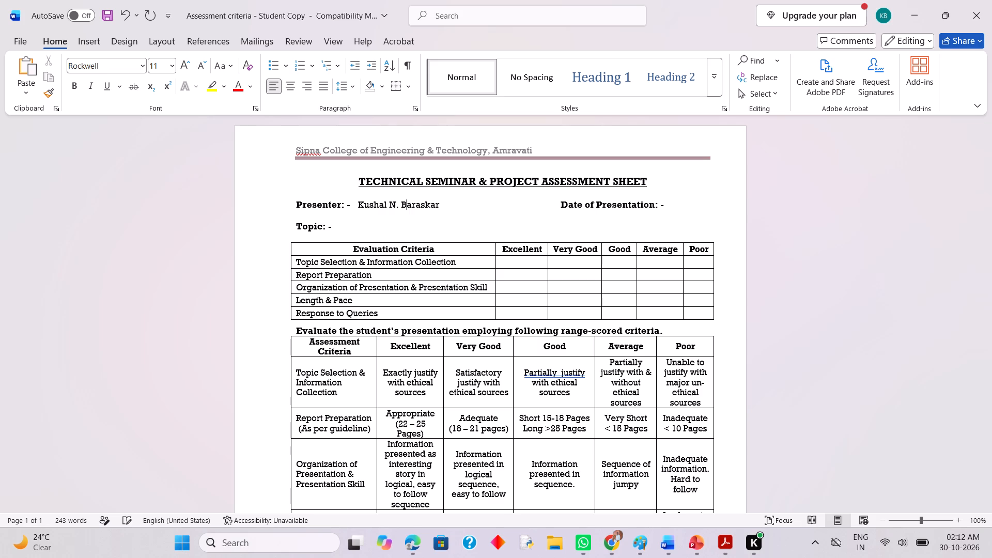
# Make the presenter's name on the Presenter line bold.
pyautogui.click(444, 208)
pyautogui.moveTo(444, 208); pyautogui.dragTo(354, 200)
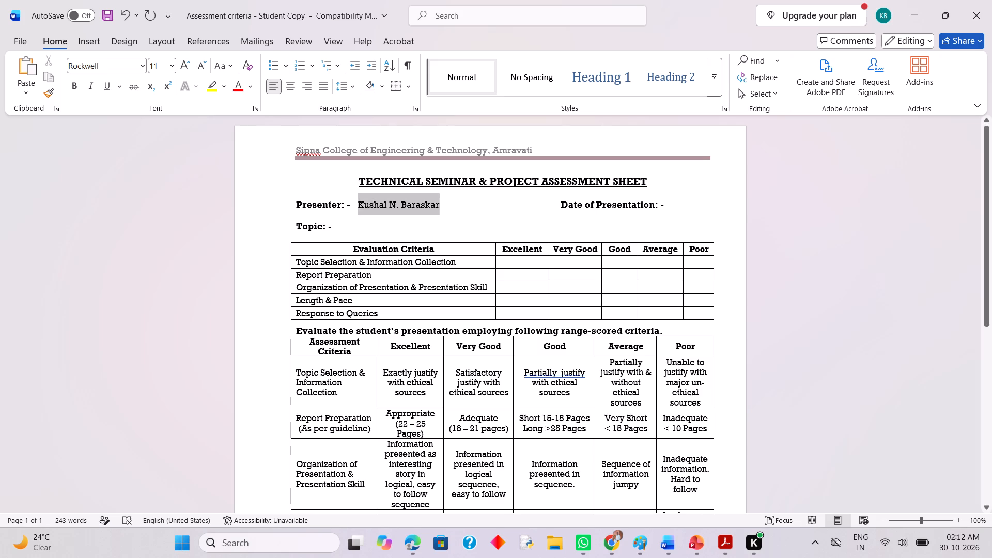
pyautogui.moveTo(354, 200); pyautogui.dragTo(349, 200)
pyautogui.click(354, 178)
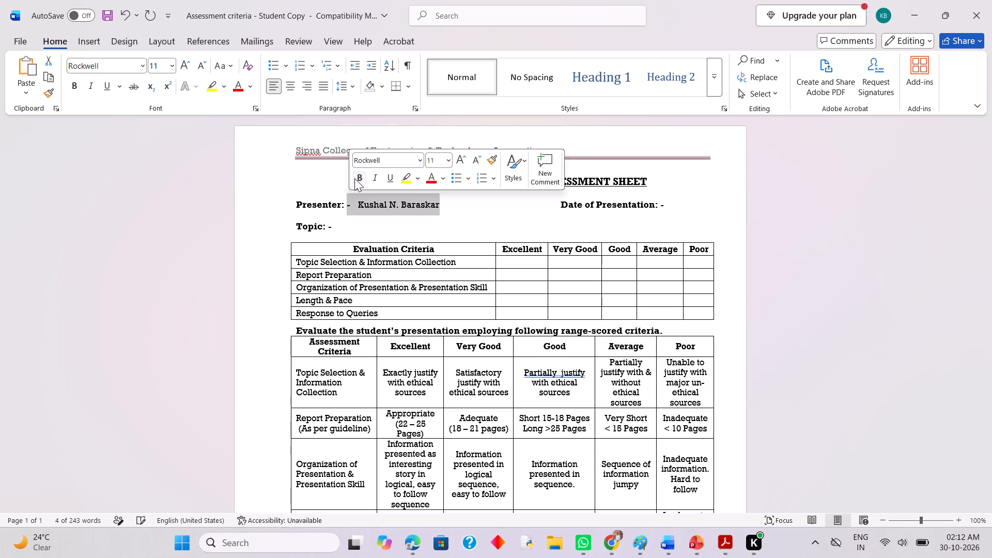
pyautogui.click(457, 203)
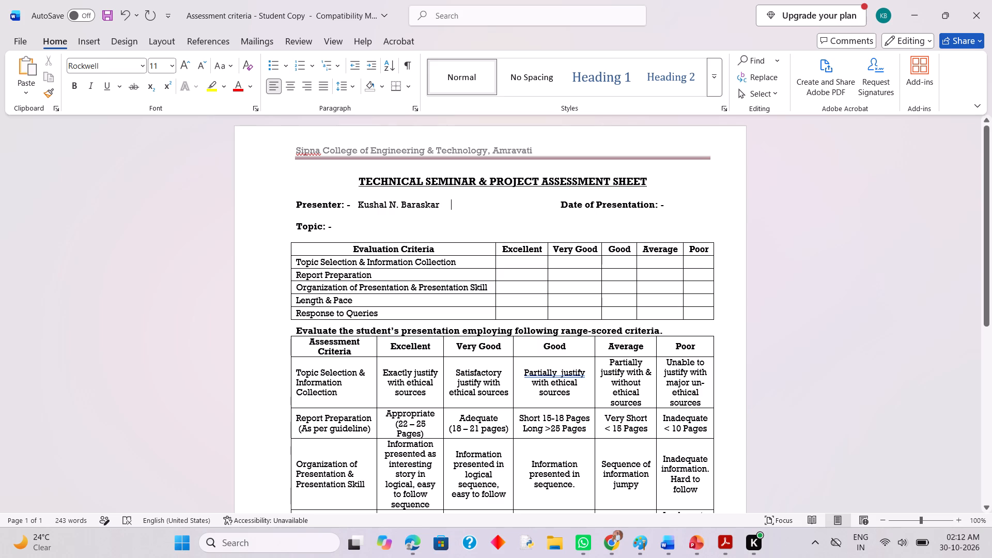
pyautogui.moveTo(444, 204); pyautogui.dragTo(364, 205)
pyautogui.click(369, 183)
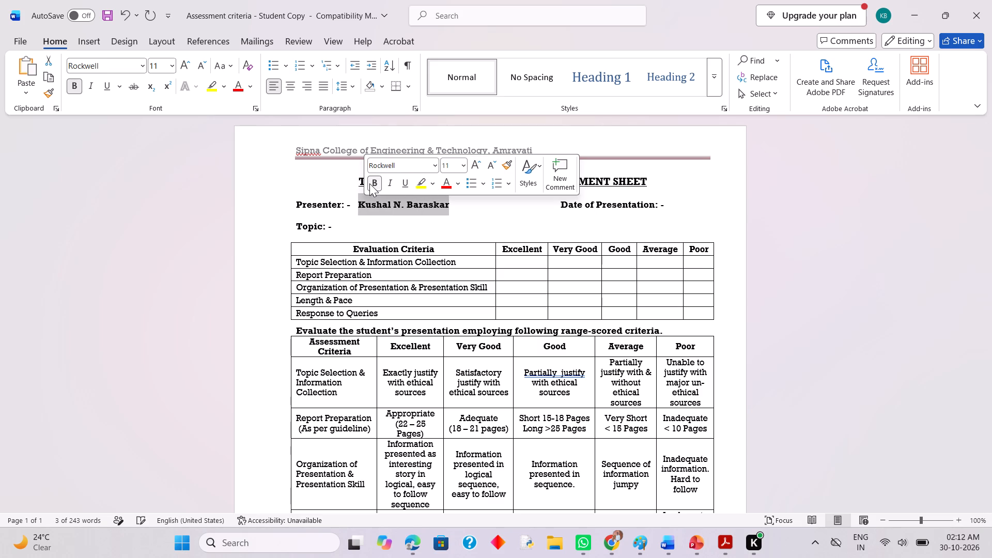
# Apply font size 11 to the presenter's name.
pyautogui.click(472, 199)
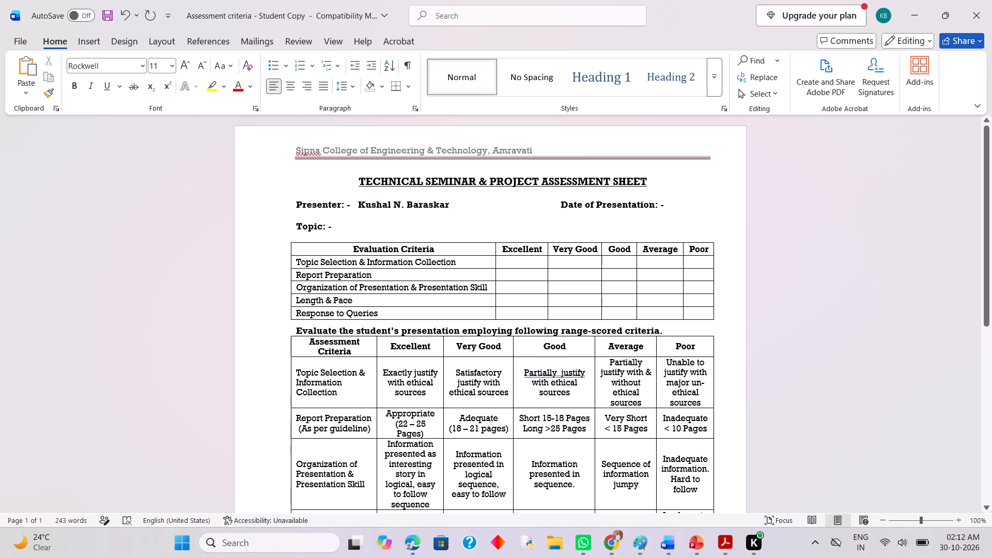
pyautogui.click(355, 204)
pyautogui.moveTo(355, 204); pyautogui.dragTo(386, 202)
pyautogui.moveTo(386, 202); pyautogui.dragTo(472, 201)
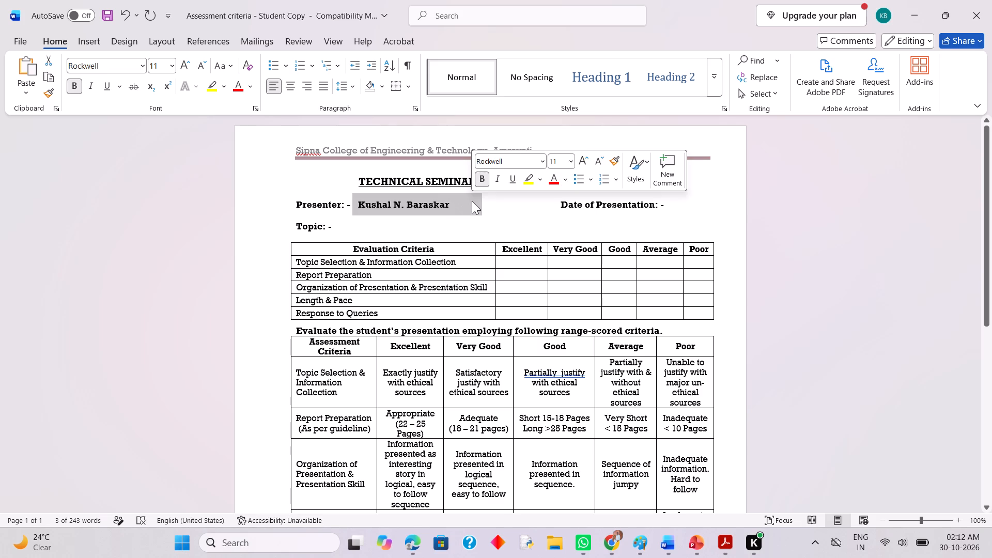
pyautogui.click(575, 160)
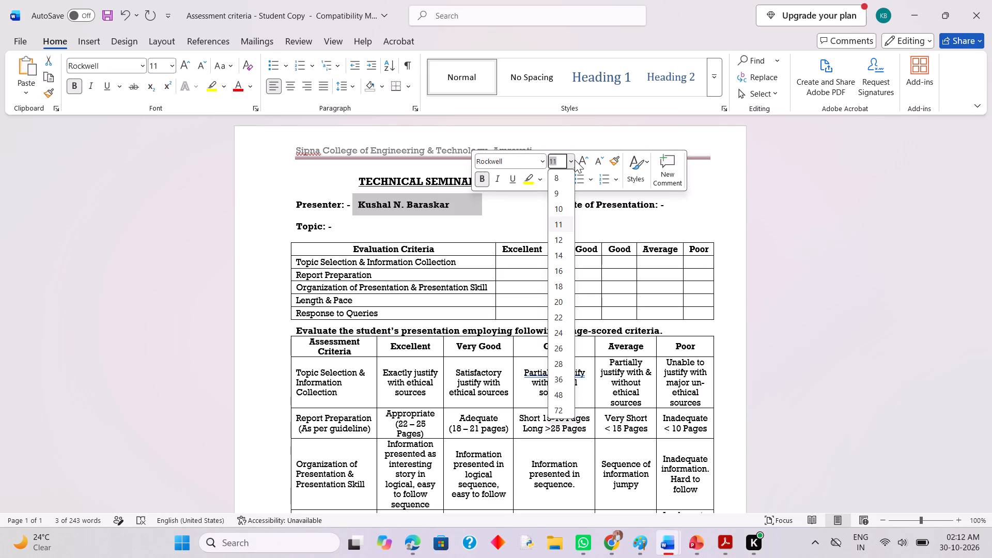
pyautogui.click(562, 226)
pyautogui.click(562, 226)
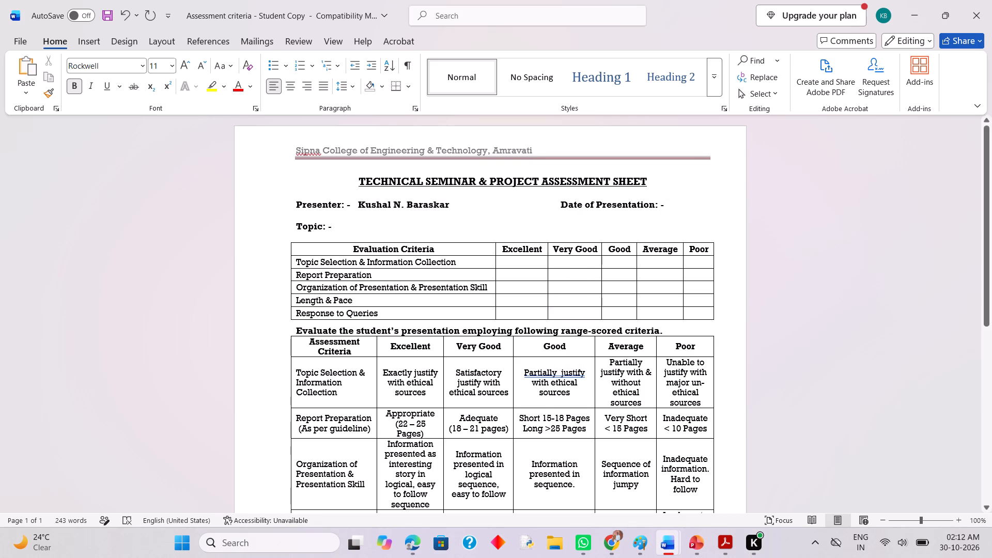
pyautogui.moveTo(552, 198); pyautogui.dragTo(614, 210)
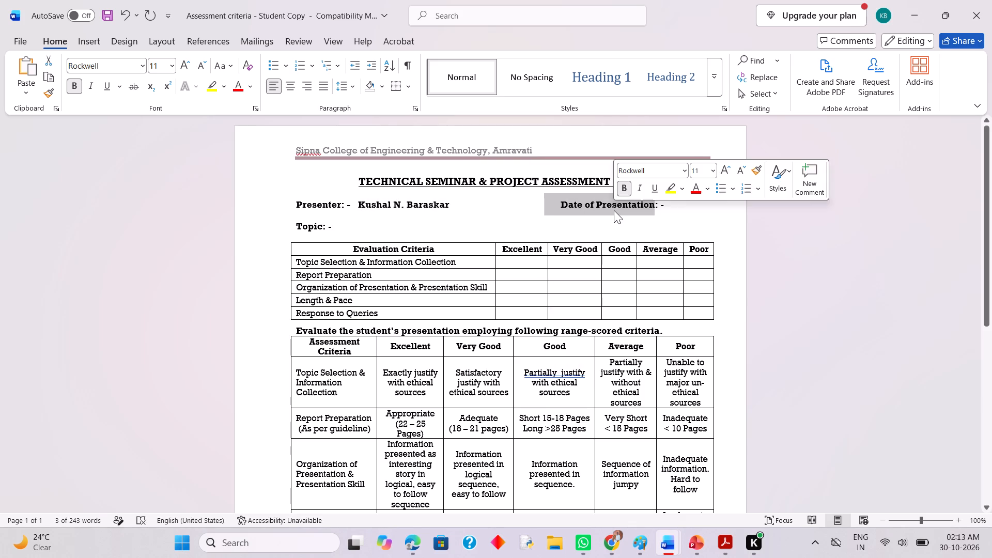
# Switch to the "k final report" document and copy its page header title, "Study of Safety and Functional Protection for Electric Vehicle".
pyautogui.click(368, 232)
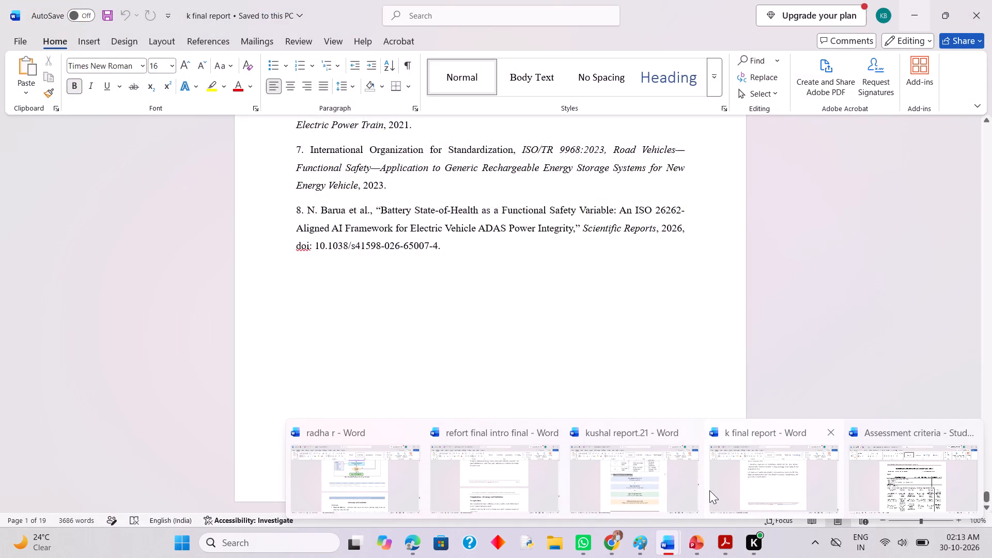
pyautogui.click(715, 468)
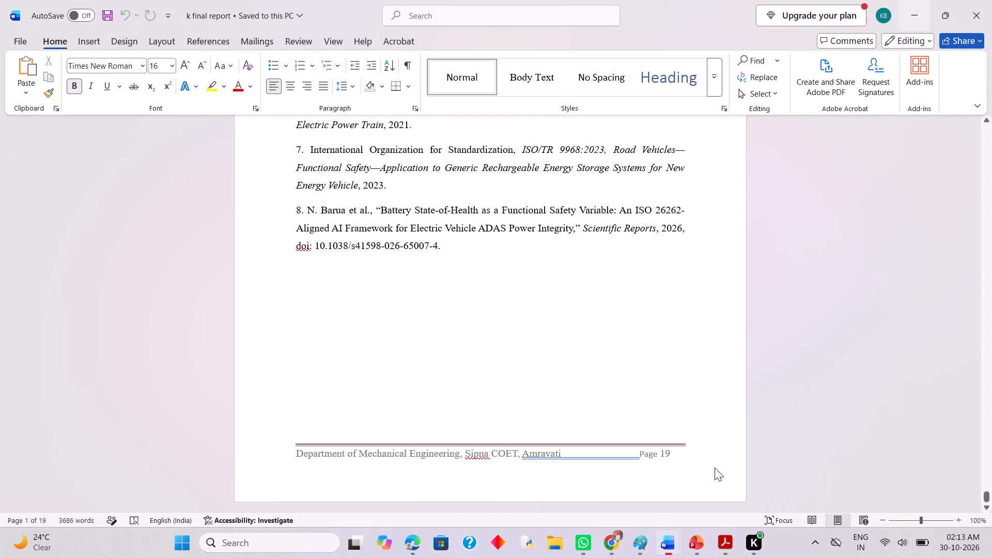
pyautogui.scroll(1, 544, 428)
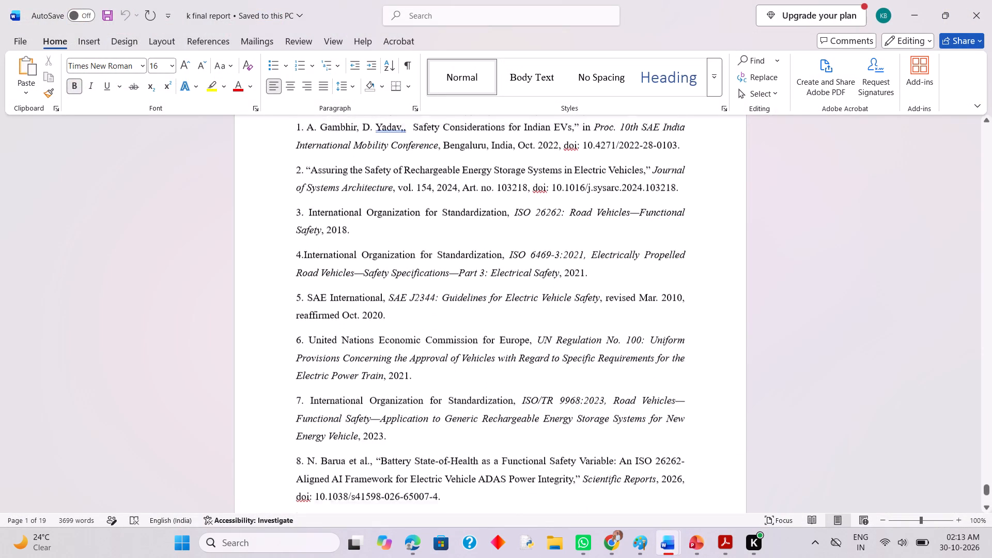
pyautogui.scroll(1, 544, 428)
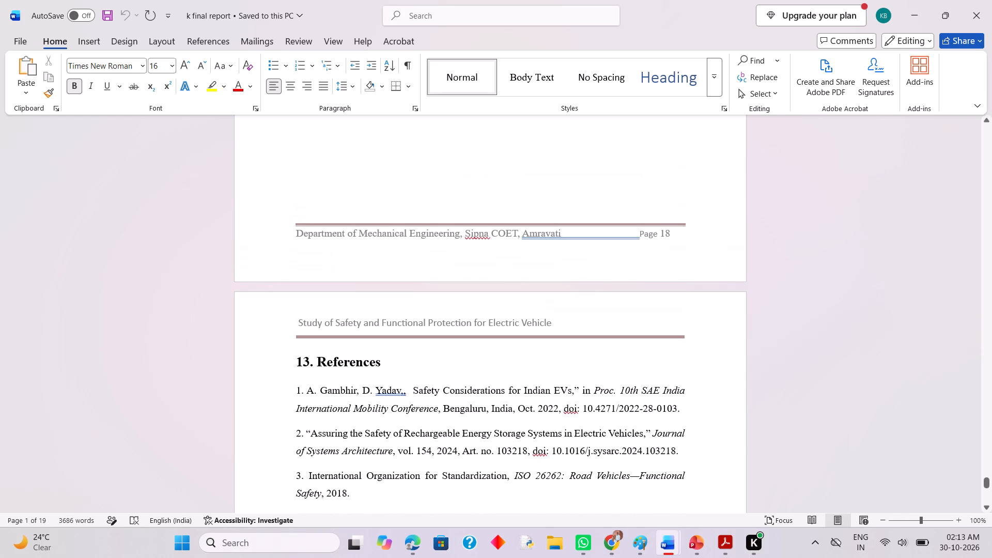
pyautogui.click(540, 313)
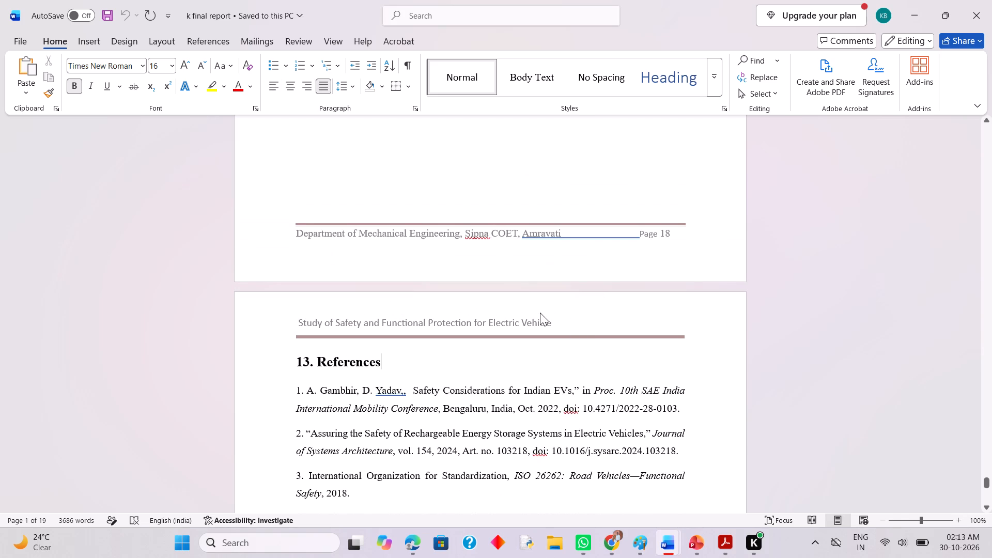
pyautogui.click(540, 313)
pyautogui.doubleClick(540, 313)
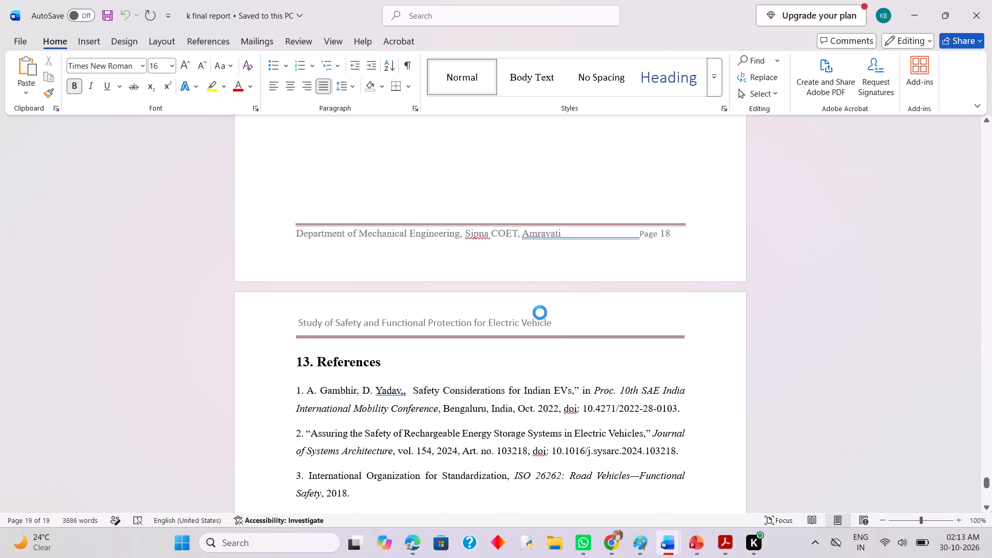
pyautogui.moveTo(556, 321); pyautogui.dragTo(415, 331)
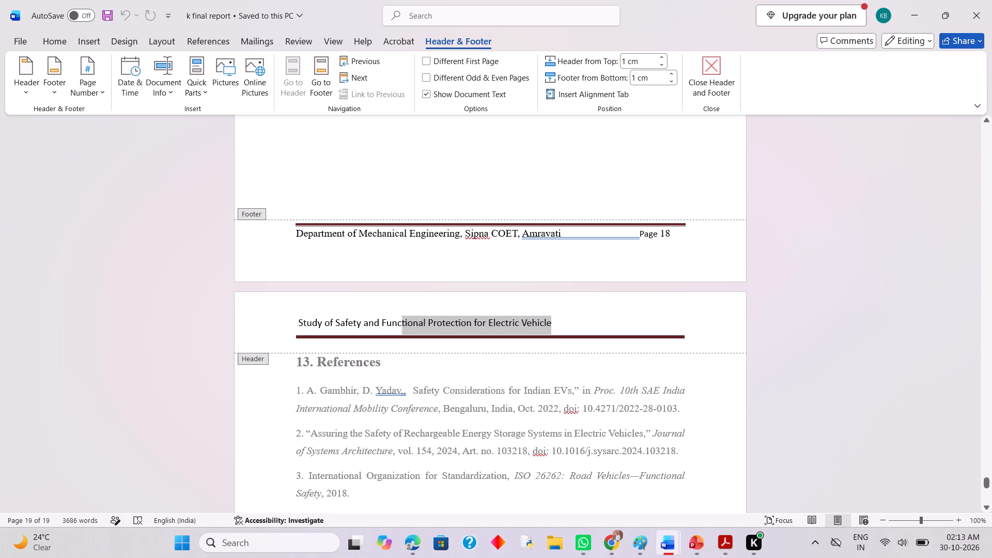
pyautogui.moveTo(415, 331); pyautogui.dragTo(307, 336)
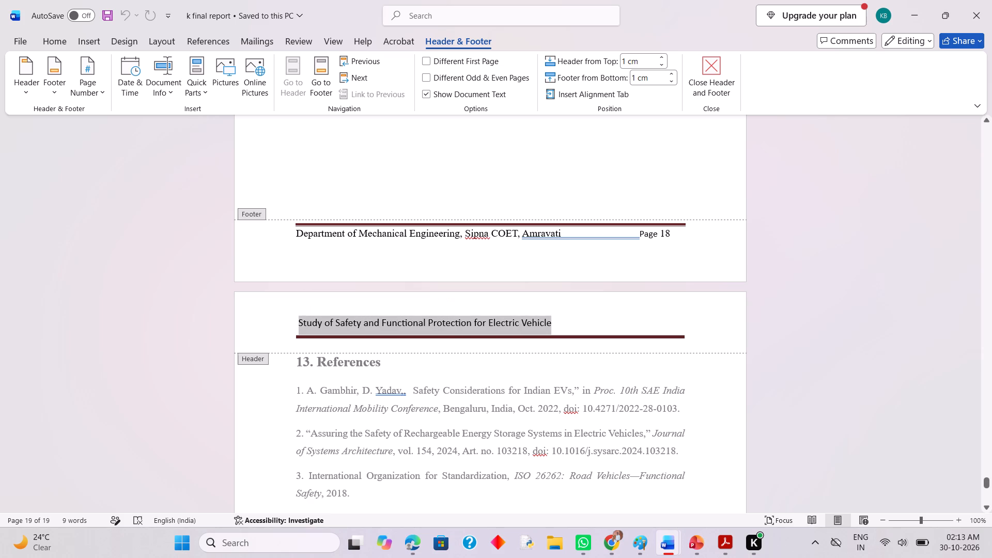
pyautogui.hotkey('ctrl', 'c')
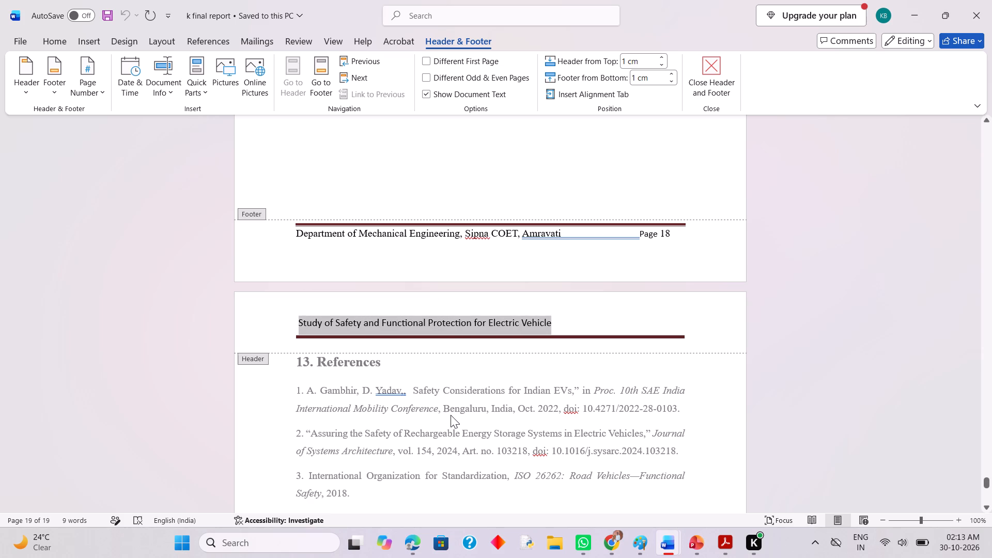
pyautogui.click(456, 418)
pyautogui.doubleClick(456, 418)
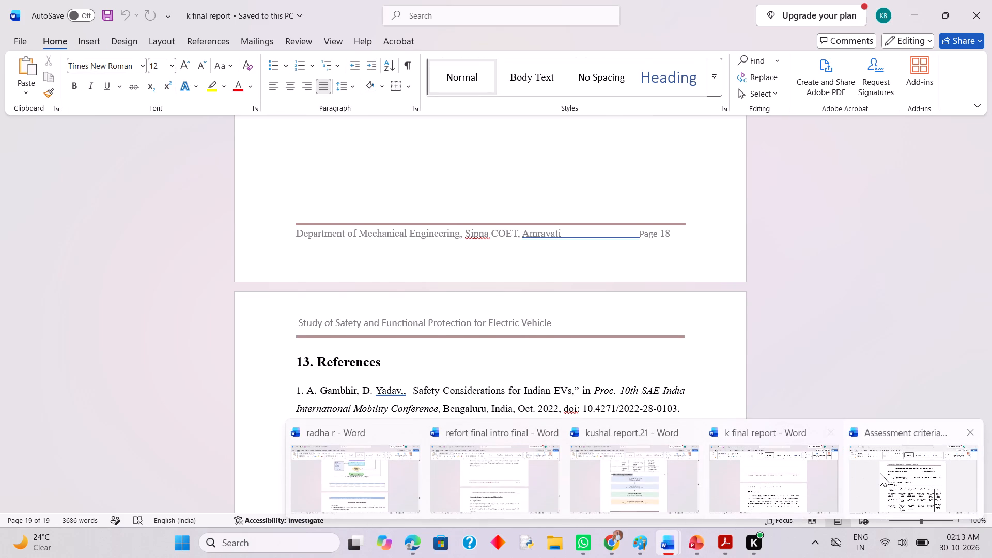
# Return to the Assessment criteria document and paste the copied title after the Topic label.
pyautogui.click(880, 473)
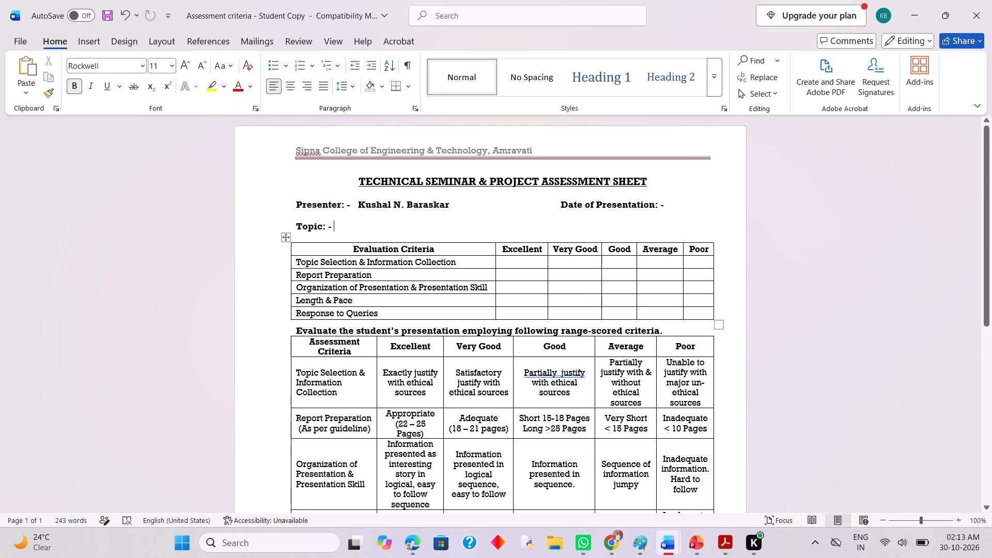
pyautogui.click(395, 222)
pyautogui.hotkey('ctrl', 'v')
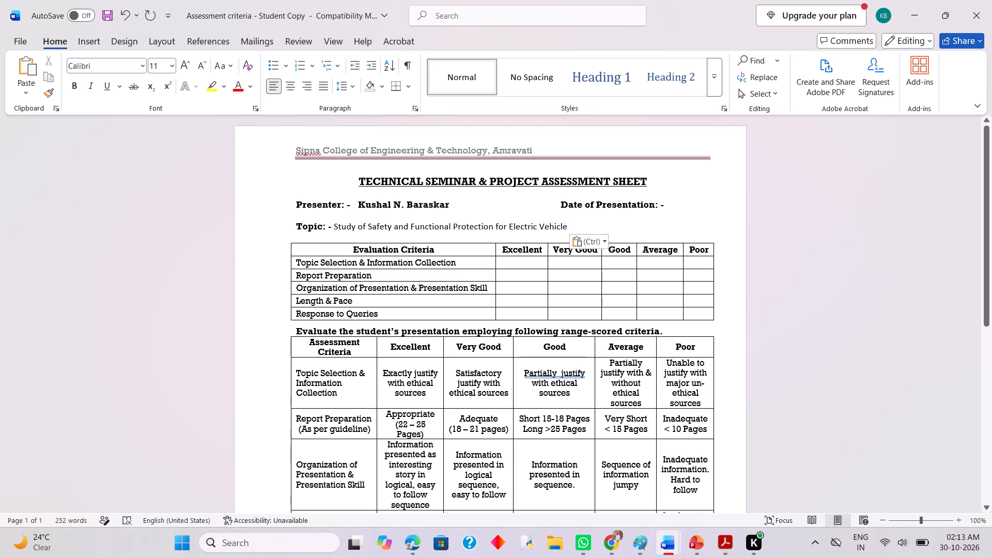
# Make the pasted topic title bold.
pyautogui.moveTo(572, 225); pyautogui.dragTo(345, 231)
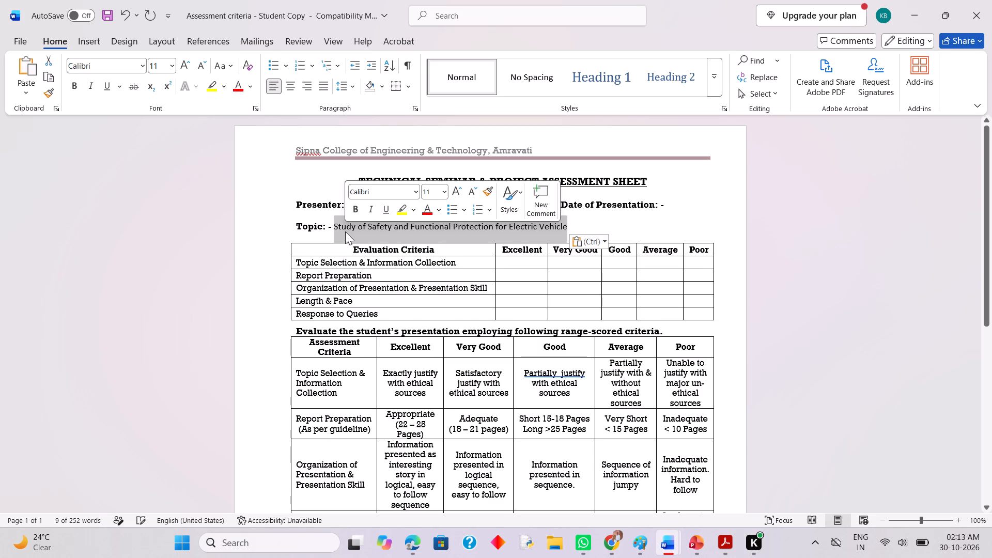
pyautogui.click(349, 215)
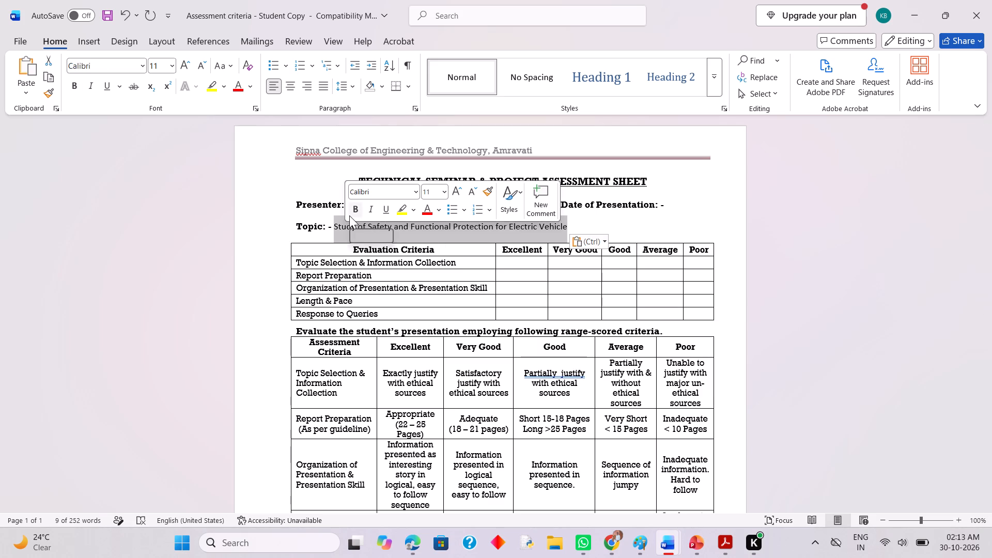
# Change the font of the topic title after the Topic label to Rockwell.
pyautogui.click(378, 190)
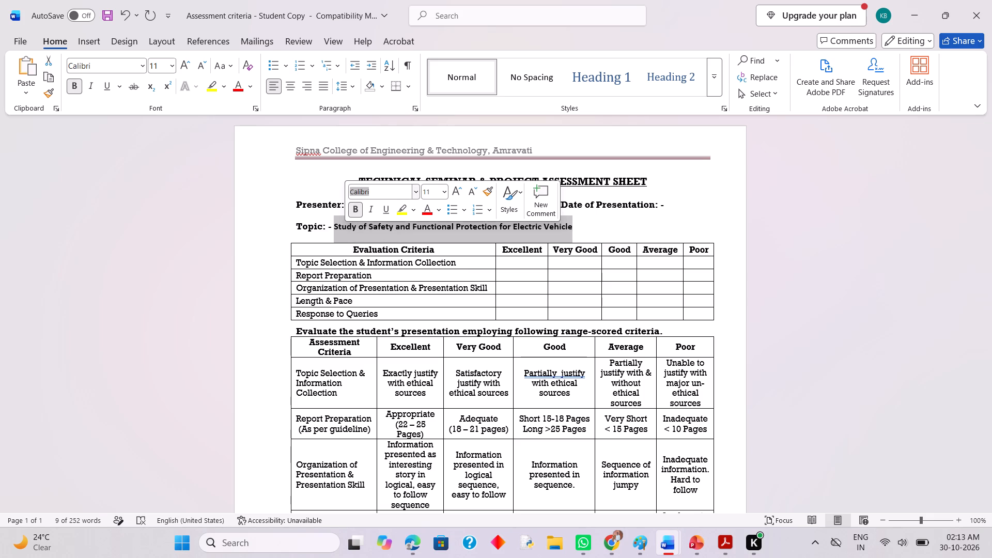
pyautogui.press('BackSpace')
pyautogui.write('ro')
pyautogui.press('Return')
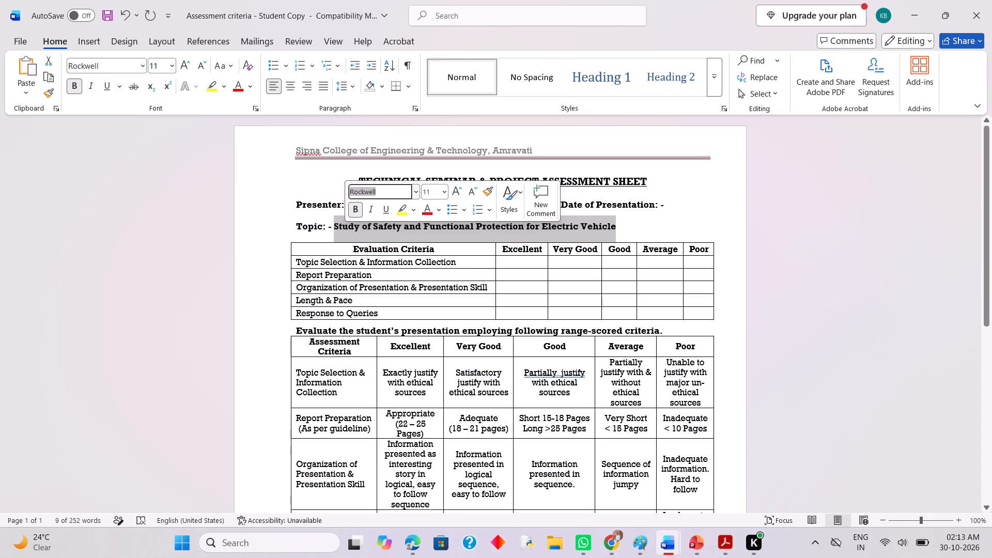
pyautogui.click(627, 229)
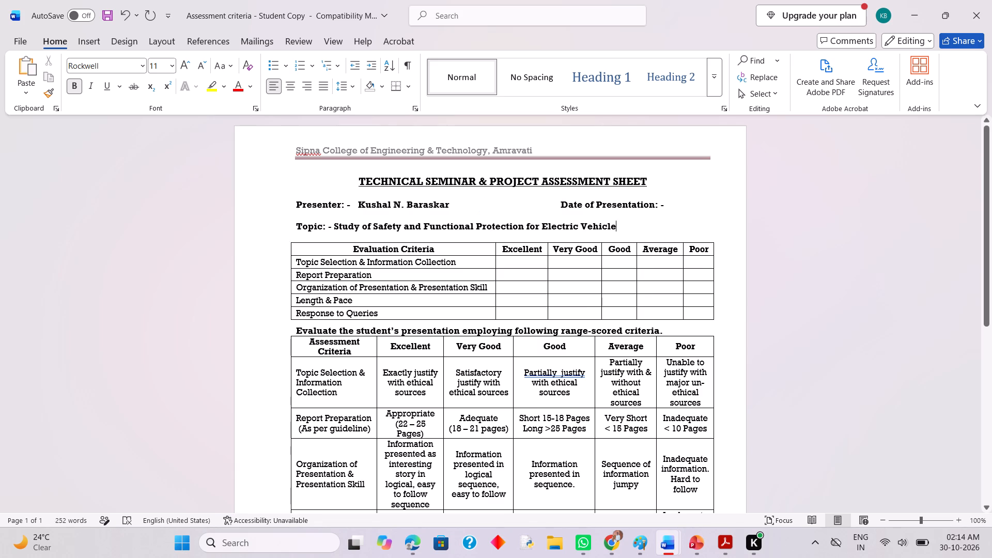
# Replace "Prof." after the Guide label at the end of the sheet with the title "Dr." and the guide's name.
pyautogui.scroll(-2, 627, 229)
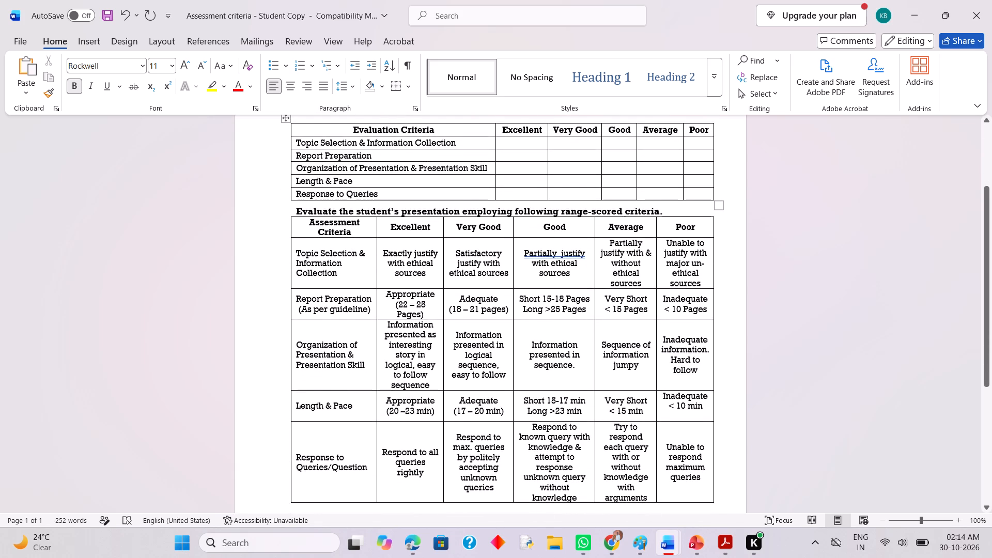
pyautogui.scroll(-2, 627, 229)
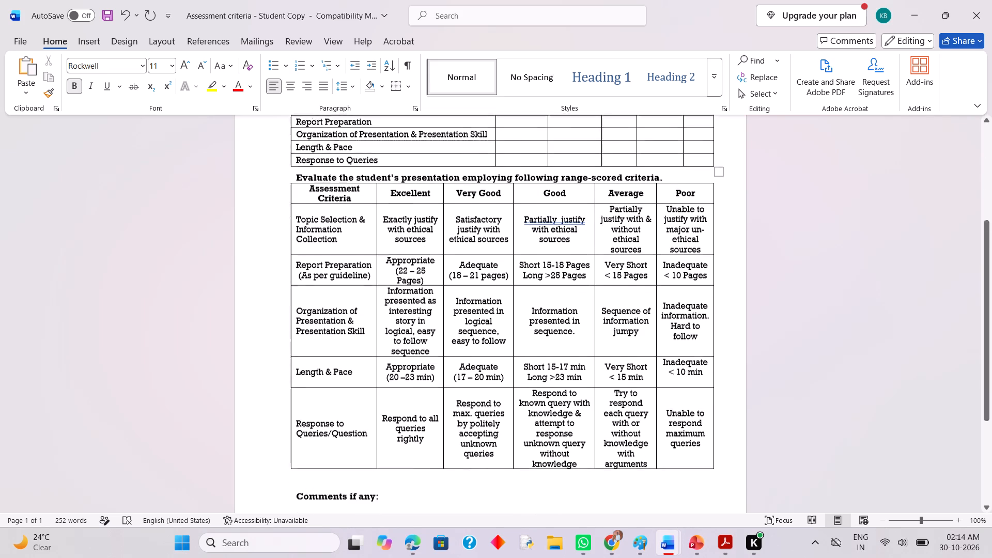
pyautogui.scroll(-1, 627, 229)
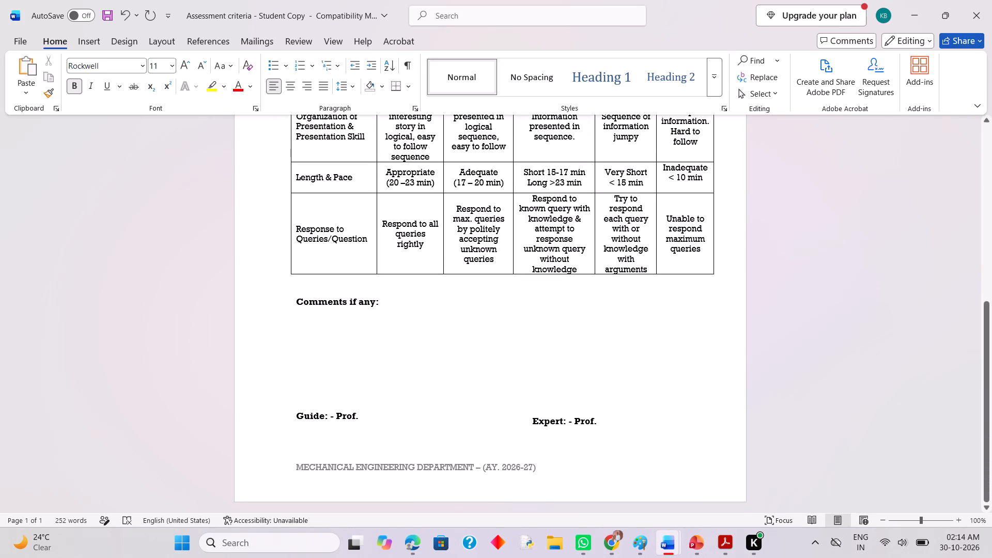
pyautogui.scroll(-1, 627, 229)
pyautogui.click(364, 419)
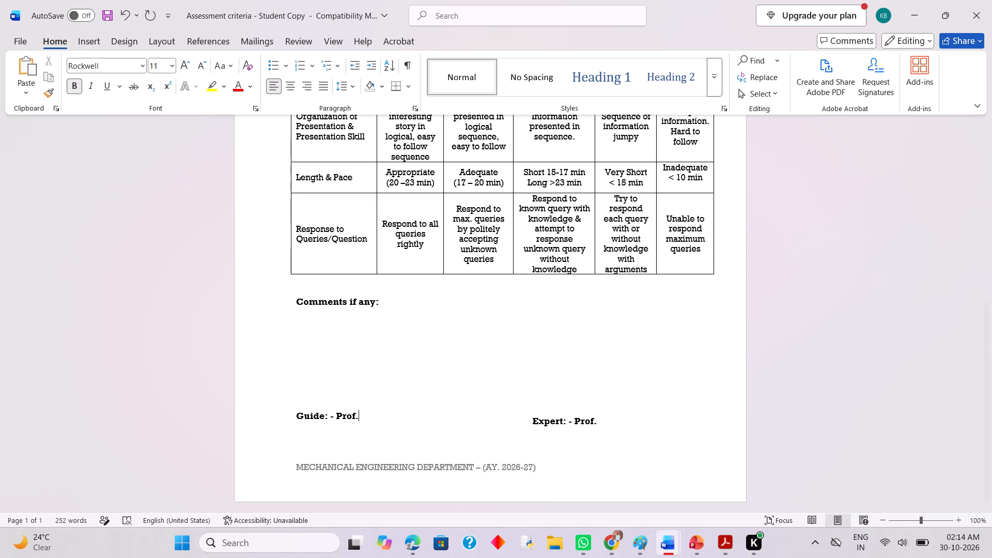
pyautogui.press('BackSpace')
pyautogui.press('BackSpace')
pyautogui.press('BackSpace')
pyautogui.press('BackSpace')
pyautogui.press('BackSpace')
pyautogui.hotkey('shift', 'd')
pyautogui.press('r')
pyautogui.press('.')
pyautogui.press('space')
pyautogui.hotkey('shift', 's')
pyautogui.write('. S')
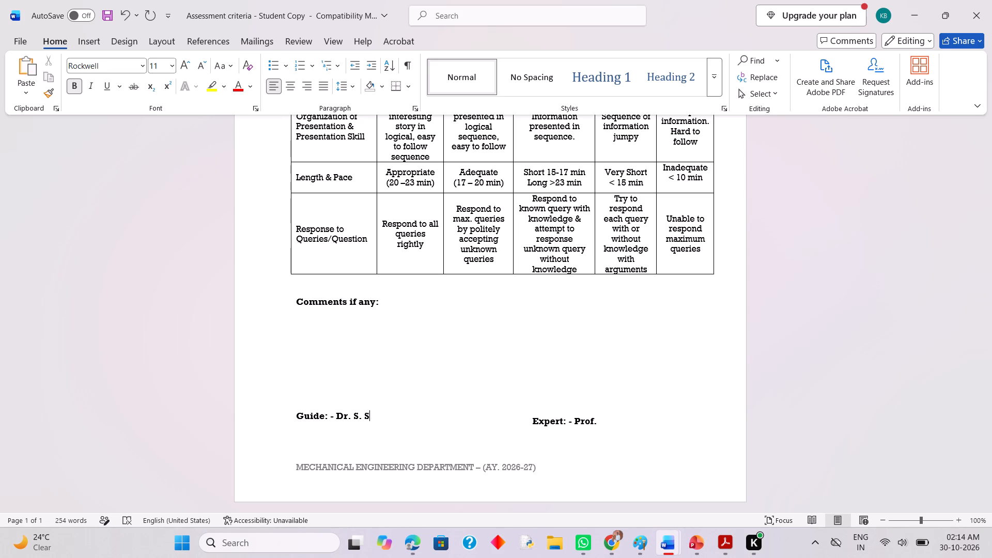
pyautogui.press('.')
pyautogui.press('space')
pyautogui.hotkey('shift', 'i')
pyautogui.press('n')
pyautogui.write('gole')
# Replace "Prof." after the Expert label with the title "Dr." and the expert's name.
pyautogui.click(610, 421)
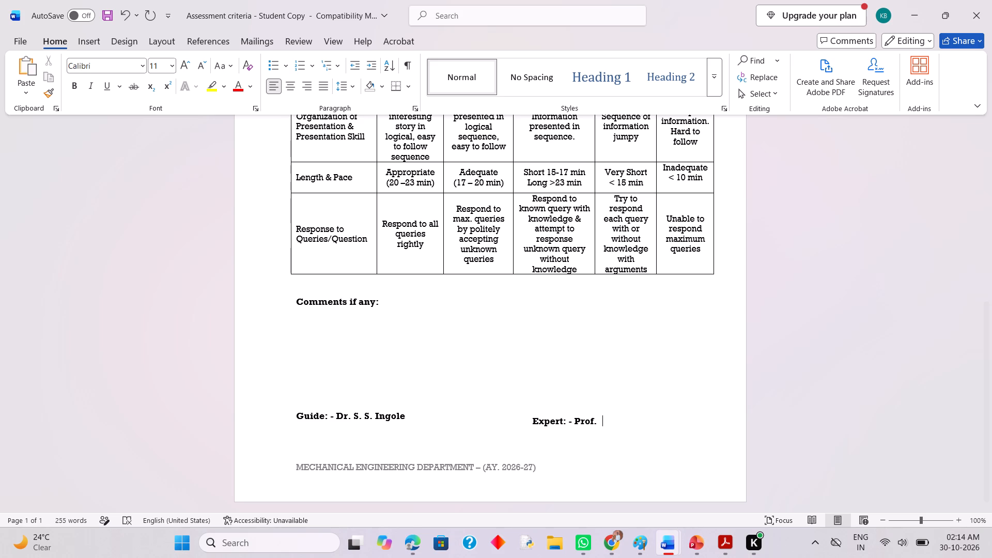
pyautogui.press('BackSpace')
pyautogui.press('BackSpace')
pyautogui.press('BackSpace')
pyautogui.press('BackSpace')
pyautogui.press('BackSpace')
pyautogui.press('BackSpace')
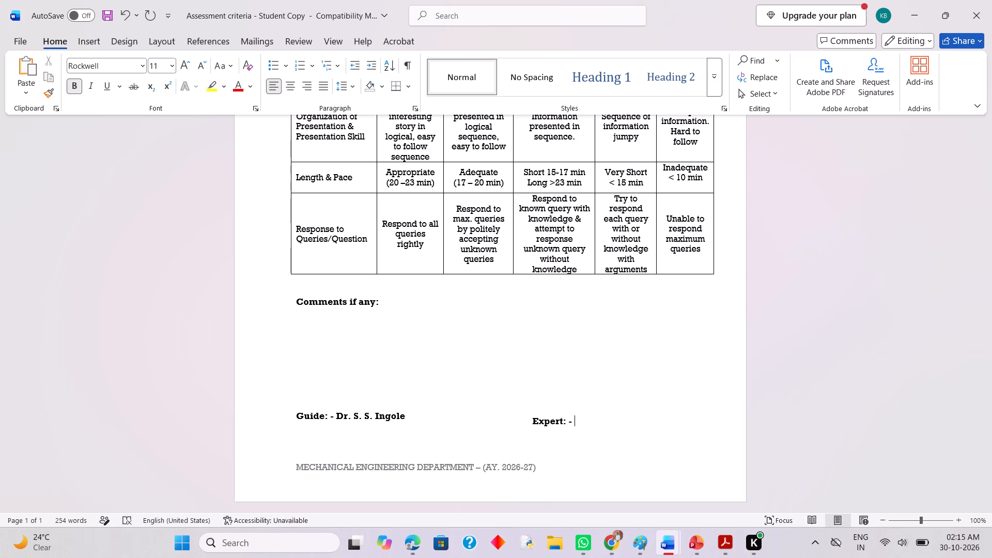
pyautogui.hotkey('shift', 'd')
pyautogui.press('r')
pyautogui.press('.')
pyautogui.press('space')
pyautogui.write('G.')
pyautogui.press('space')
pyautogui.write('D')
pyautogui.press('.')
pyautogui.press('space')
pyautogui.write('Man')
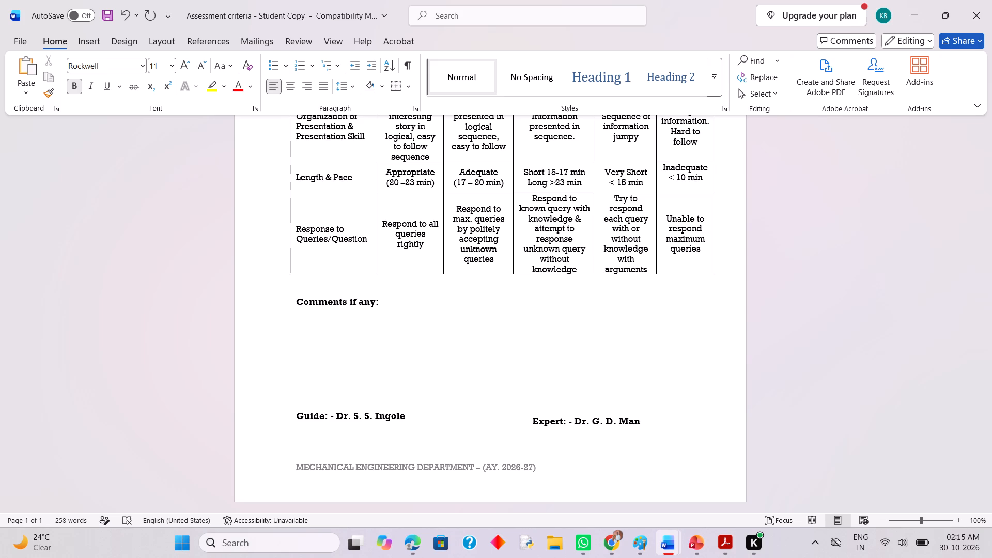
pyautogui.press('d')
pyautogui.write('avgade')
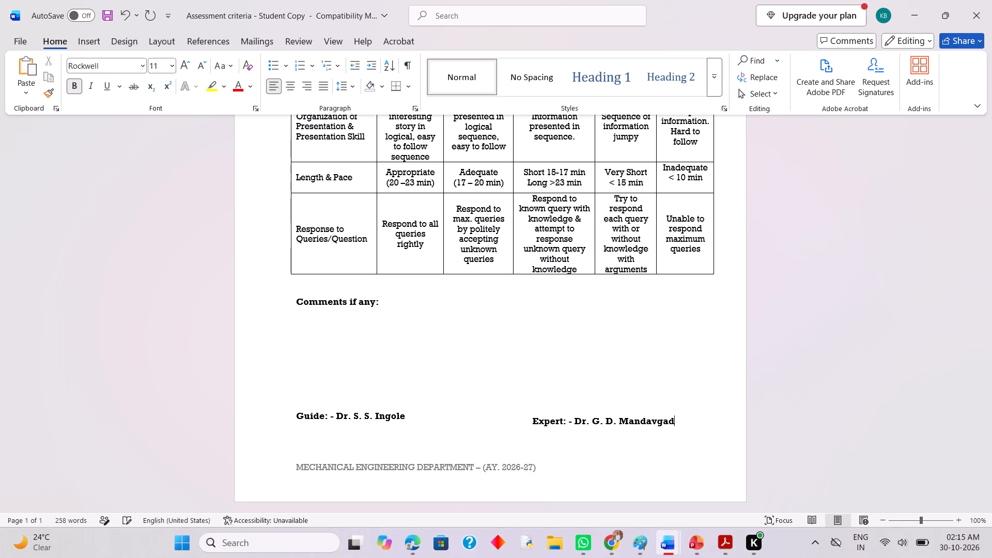
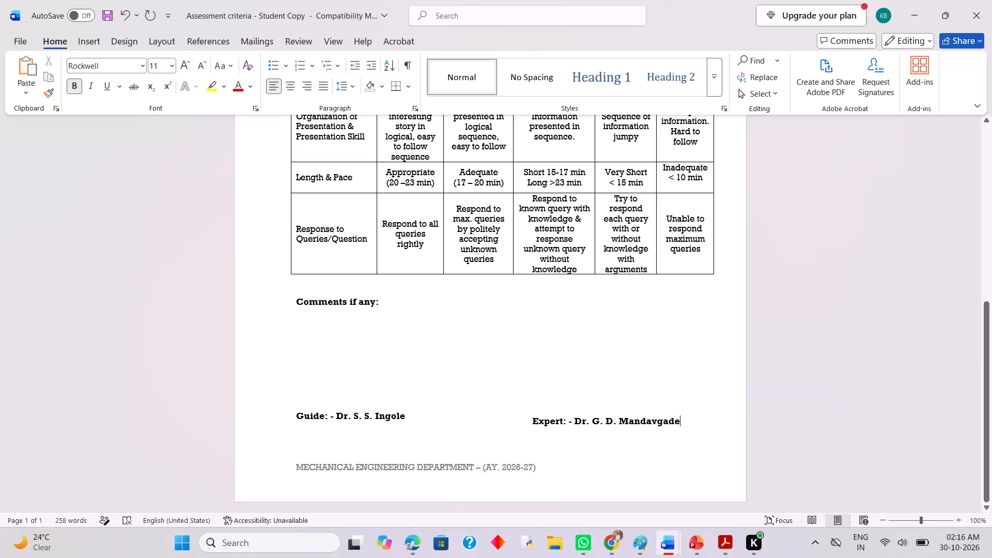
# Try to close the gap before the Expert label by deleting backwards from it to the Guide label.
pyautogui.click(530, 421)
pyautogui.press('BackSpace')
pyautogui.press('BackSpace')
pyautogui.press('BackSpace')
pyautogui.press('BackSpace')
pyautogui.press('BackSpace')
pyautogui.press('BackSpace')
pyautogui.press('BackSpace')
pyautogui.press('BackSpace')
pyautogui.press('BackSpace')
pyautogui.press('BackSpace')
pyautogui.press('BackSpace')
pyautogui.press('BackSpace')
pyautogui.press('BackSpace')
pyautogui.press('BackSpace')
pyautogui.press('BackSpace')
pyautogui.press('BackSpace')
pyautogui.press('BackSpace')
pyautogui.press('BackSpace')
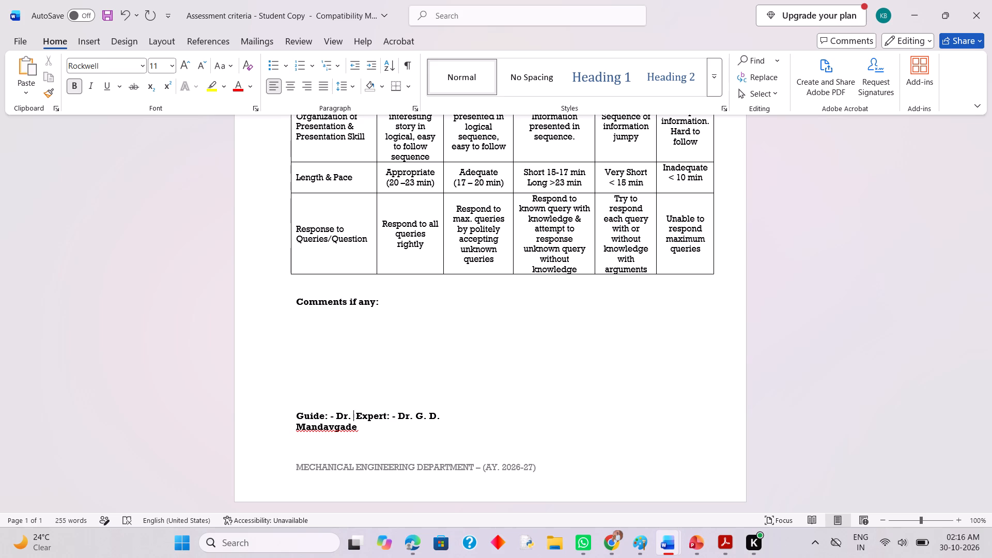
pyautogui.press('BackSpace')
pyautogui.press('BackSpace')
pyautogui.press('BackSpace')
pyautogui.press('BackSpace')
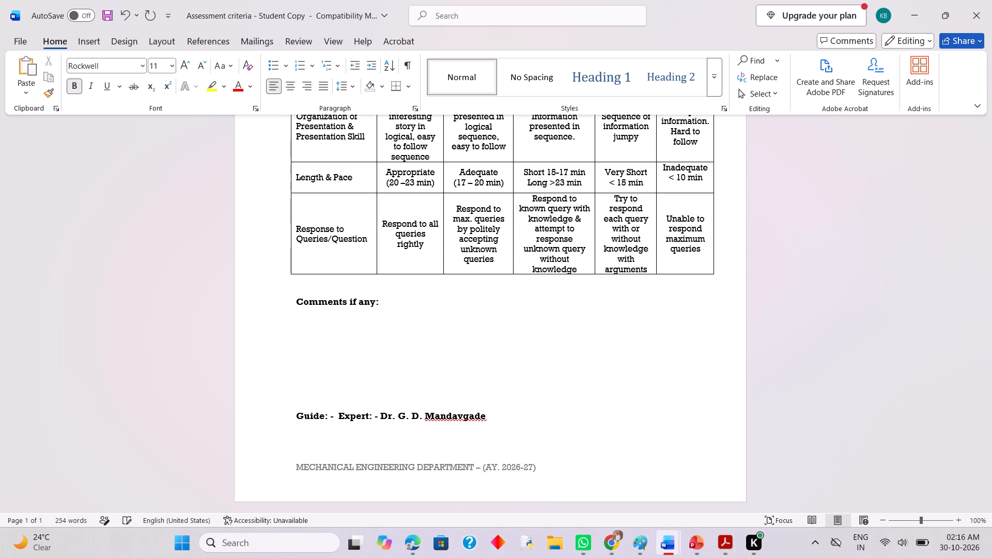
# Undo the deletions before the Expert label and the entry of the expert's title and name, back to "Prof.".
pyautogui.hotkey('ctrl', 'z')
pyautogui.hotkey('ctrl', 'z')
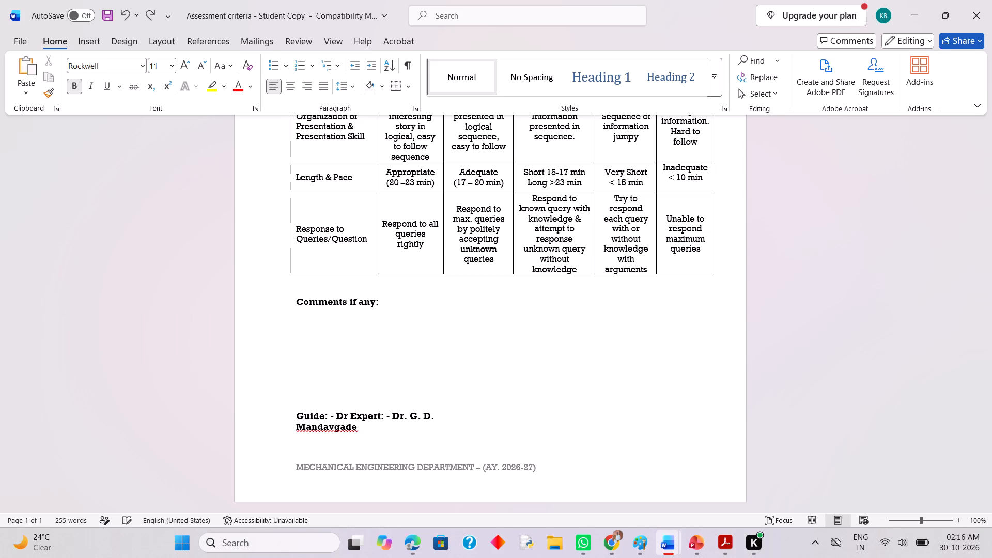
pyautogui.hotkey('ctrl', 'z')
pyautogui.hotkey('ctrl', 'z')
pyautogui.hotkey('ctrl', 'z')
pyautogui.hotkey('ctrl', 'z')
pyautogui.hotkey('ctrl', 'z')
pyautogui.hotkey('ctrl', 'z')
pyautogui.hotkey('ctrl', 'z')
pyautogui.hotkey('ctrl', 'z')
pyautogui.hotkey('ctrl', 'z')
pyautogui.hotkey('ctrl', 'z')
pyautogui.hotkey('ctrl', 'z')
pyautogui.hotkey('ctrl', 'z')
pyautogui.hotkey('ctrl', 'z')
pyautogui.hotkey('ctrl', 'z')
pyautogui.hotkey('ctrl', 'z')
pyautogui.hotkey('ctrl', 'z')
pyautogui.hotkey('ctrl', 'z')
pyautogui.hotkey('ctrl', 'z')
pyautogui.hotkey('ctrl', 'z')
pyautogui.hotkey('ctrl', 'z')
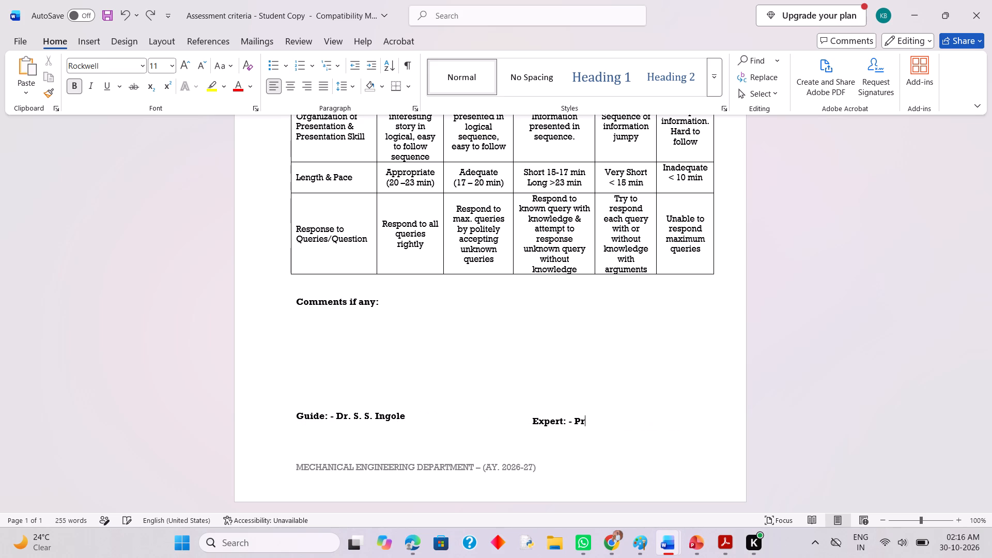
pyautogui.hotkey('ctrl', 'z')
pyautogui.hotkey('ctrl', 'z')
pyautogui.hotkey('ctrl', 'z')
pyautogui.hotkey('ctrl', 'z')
# Redo the expert's title and name and the gap deletions until the Expert label directly follows the guide's name.
pyautogui.click(485, 417)
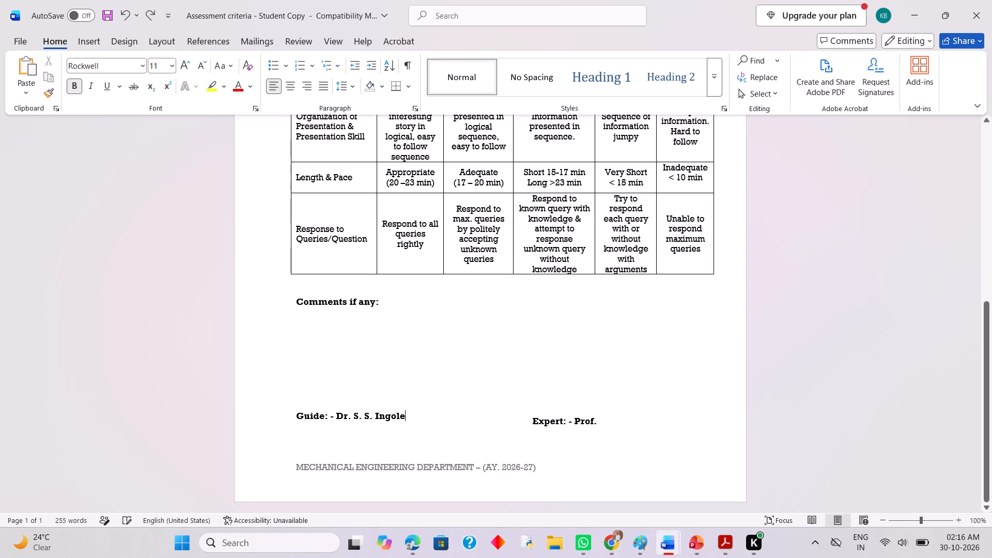
pyautogui.click(505, 424)
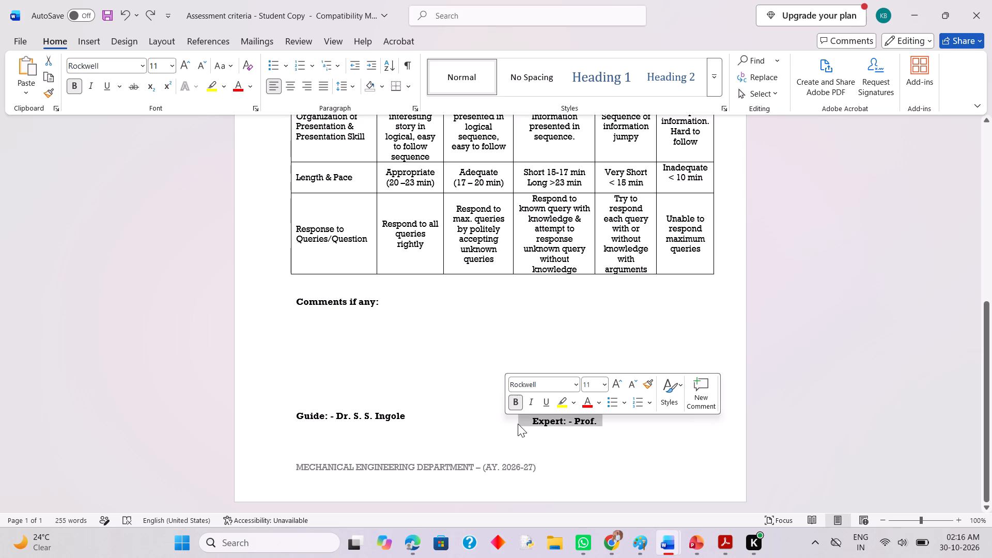
pyautogui.click(518, 424)
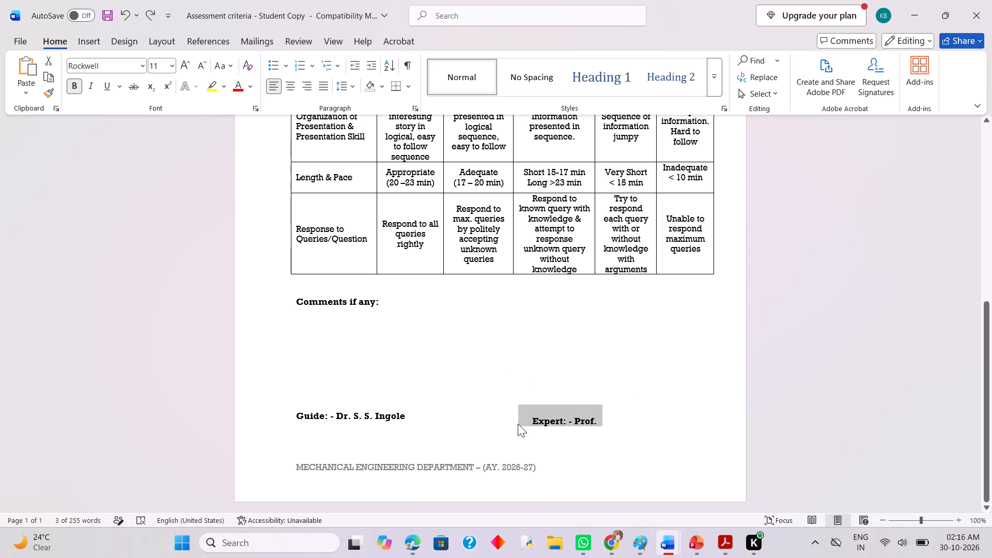
pyautogui.hotkey('ctrl', 'y')
pyautogui.hotkey('ctrl', 'y')
pyautogui.hotkey('ctrl', 'y')
pyautogui.hotkey('ctrl', 'y')
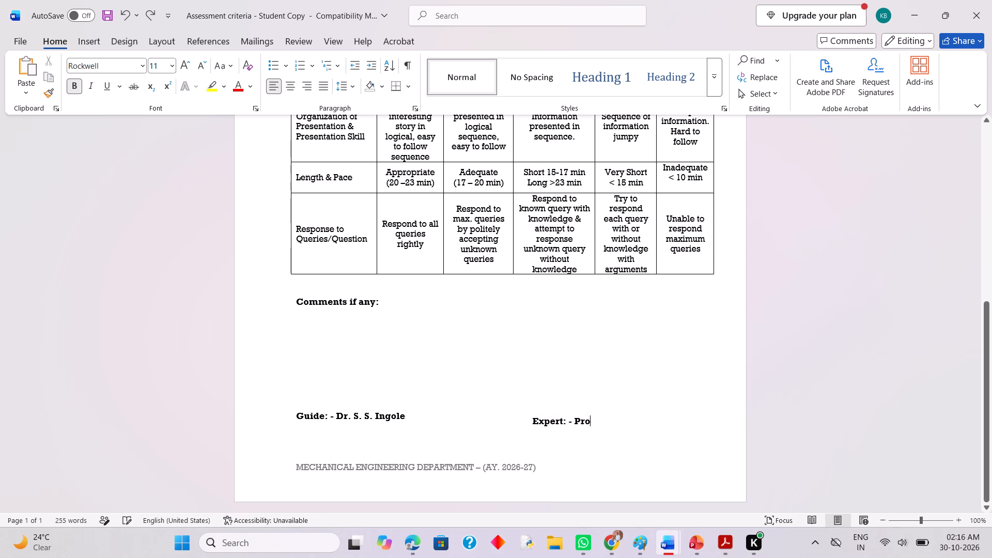
pyautogui.hotkey('ctrl', 'y')
pyautogui.hotkey('ctrl', 'y')
pyautogui.hotkey('ctrl', 'y')
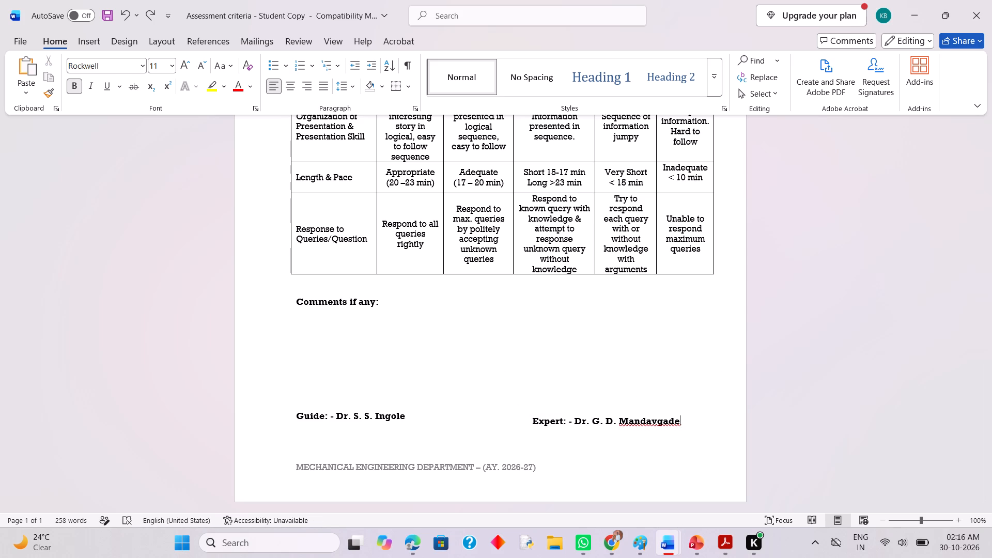
pyautogui.hotkey('ctrl', 'y')
pyautogui.hotkey('ctrl', 'y')
pyautogui.hotkey('ctrl', 'y')
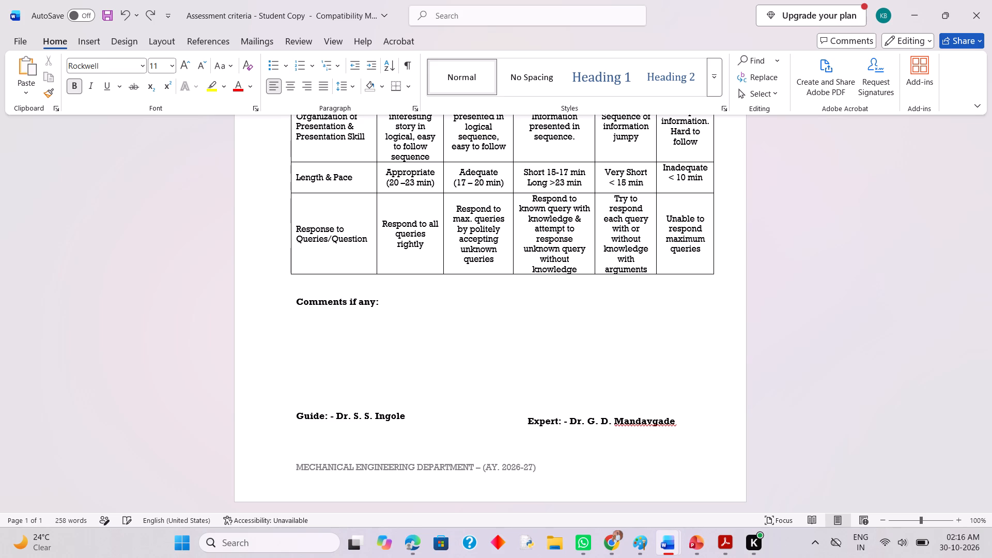
pyautogui.hotkey('ctrl', 'y')
pyautogui.hotkey('ctrl', 'y')
pyautogui.hotkey('ctrl', 'y')
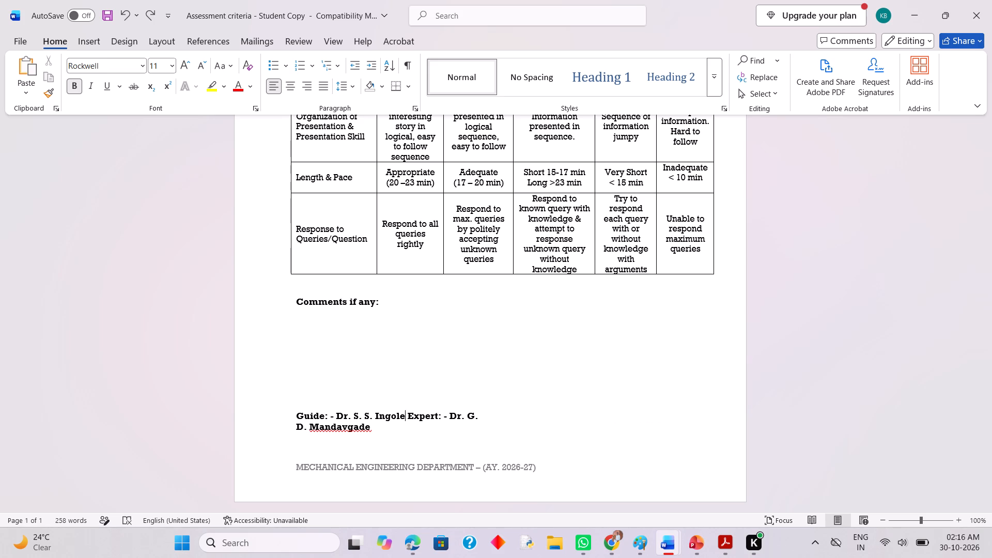
# Insert a run of spaces between the guide's name and the Expert label, moving the label onto the following line.
pyautogui.press('space')
pyautogui.press('space')
pyautogui.press('space')
pyautogui.press('space')
pyautogui.press('space')
pyautogui.press('space')
pyautogui.press('space')
pyautogui.press('space')
pyautogui.press('space')
pyautogui.press('space')
pyautogui.press('space')
pyautogui.press('space')
pyautogui.press('space')
pyautogui.press('space')
pyautogui.press('space')
pyautogui.press('space')
pyautogui.press('space')
pyautogui.press('space')
pyautogui.press('space')
pyautogui.press('space')
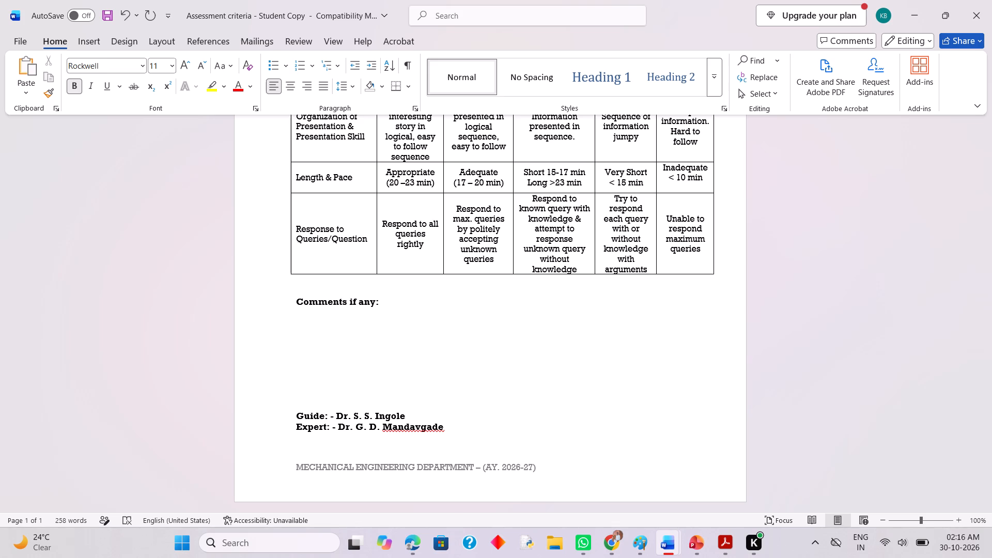
# Insert filler text "dfgf" followed by a long run of "f" before the Expert label to push it into the second column.
pyautogui.write('dfgf')
pyautogui.press('f')
pyautogui.press('f')
pyautogui.press('f')
pyautogui.press('f')
pyautogui.press('f')
pyautogui.press('f')
pyautogui.press('f')
pyautogui.press('f')
pyautogui.press('f')
pyautogui.press('f')
pyautogui.press('f')
pyautogui.press('f')
pyautogui.press('f')
pyautogui.press('f')
pyautogui.press('f')
pyautogui.press('f')
pyautogui.press('f')
pyautogui.press('f')
pyautogui.press('f')
pyautogui.press('f')
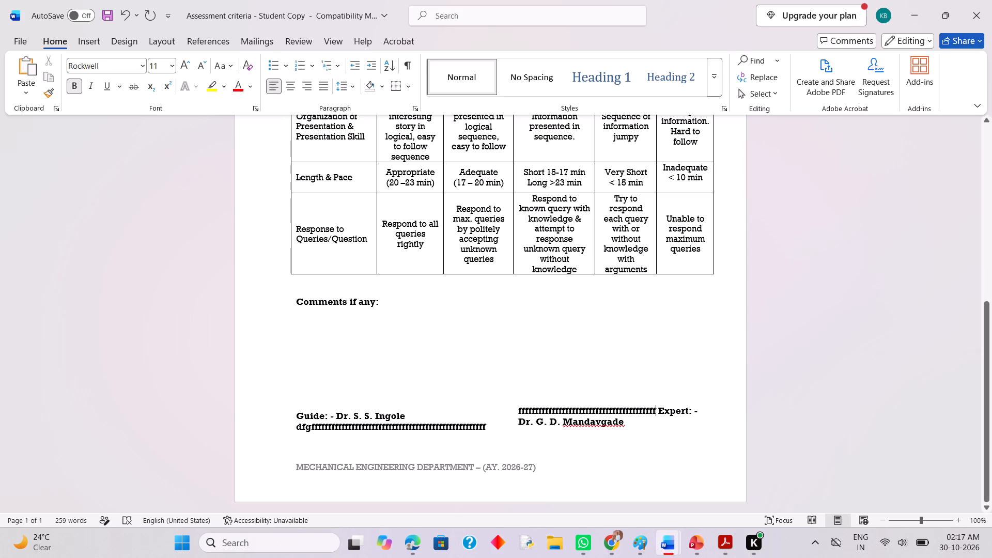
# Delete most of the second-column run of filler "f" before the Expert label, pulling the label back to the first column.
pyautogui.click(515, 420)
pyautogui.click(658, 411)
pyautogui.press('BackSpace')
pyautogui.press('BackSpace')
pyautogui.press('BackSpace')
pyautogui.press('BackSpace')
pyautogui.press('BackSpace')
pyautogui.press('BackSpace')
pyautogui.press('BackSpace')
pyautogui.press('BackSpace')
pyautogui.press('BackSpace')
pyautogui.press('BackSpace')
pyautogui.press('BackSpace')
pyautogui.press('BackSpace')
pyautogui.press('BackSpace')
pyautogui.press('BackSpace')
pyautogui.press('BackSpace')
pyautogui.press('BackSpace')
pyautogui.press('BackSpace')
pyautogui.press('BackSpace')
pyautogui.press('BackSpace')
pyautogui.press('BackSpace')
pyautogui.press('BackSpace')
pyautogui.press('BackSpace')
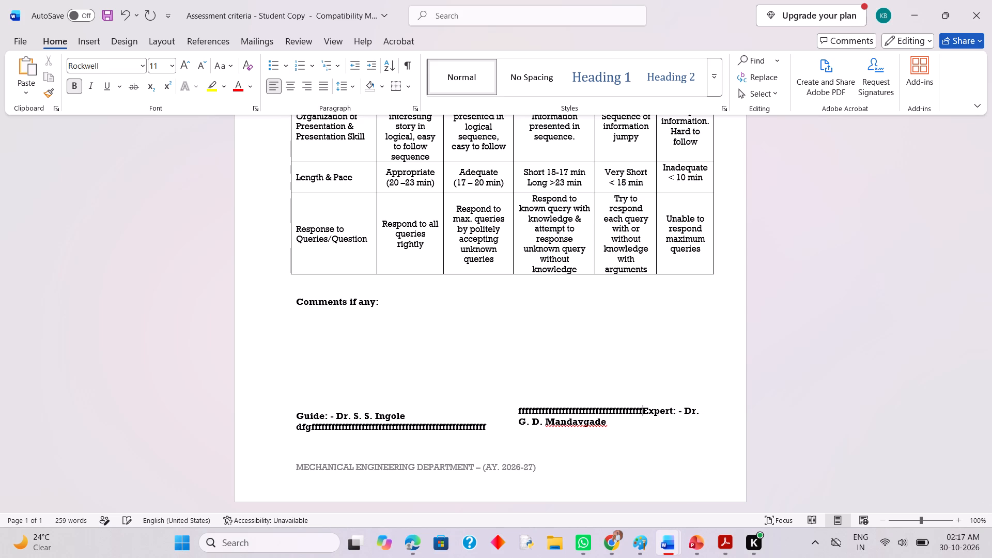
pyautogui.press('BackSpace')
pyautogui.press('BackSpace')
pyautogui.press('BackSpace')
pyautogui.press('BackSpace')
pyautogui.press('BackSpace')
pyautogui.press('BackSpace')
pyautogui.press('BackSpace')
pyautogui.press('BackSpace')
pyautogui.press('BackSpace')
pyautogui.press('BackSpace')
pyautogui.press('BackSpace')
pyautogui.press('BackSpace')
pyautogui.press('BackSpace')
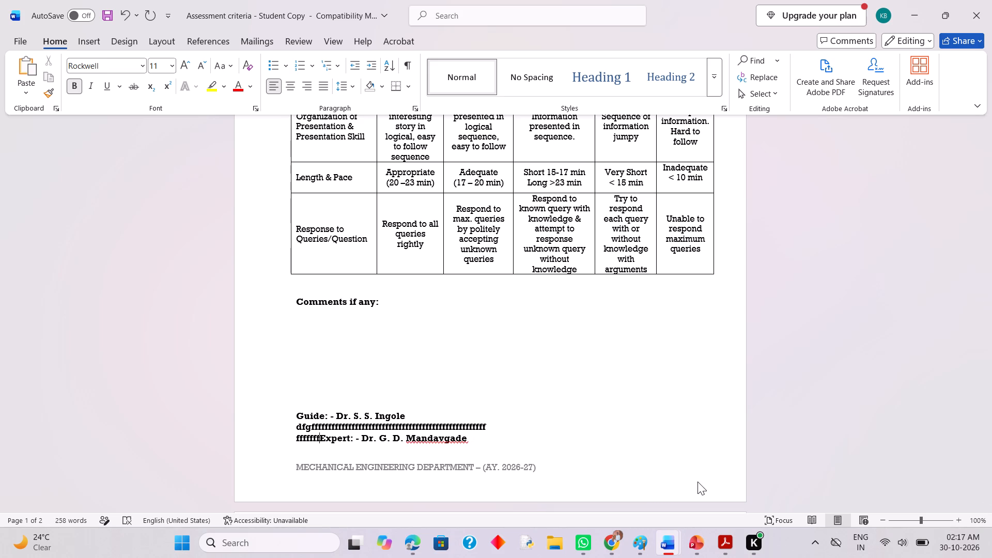
# Undo the filler text and the Guide and Expert name entries, back to the topic title in Calibri.
pyautogui.hotkey('ctrl', 'z')
pyautogui.hotkey('ctrl', 'z')
pyautogui.hotkey('ctrl', 'z')
pyautogui.hotkey('ctrl', 'z')
pyautogui.hotkey('ctrl', 'z')
pyautogui.hotkey('ctrl', 'z')
pyautogui.hotkey('ctrl', 'z')
pyautogui.hotkey('ctrl', 'z')
pyautogui.hotkey('ctrl', 'z')
pyautogui.hotkey('ctrl', 'z')
pyautogui.hotkey('ctrl', 'z')
pyautogui.hotkey('ctrl', 'z')
pyautogui.hotkey('ctrl', 'z')
pyautogui.hotkey('ctrl', 'z')
pyautogui.hotkey('ctrl', 'z')
pyautogui.hotkey('ctrl', 'z')
pyautogui.hotkey('ctrl', 'z')
pyautogui.hotkey('ctrl', 'z')
pyautogui.hotkey('ctrl', 'z')
pyautogui.hotkey('ctrl', 'z')
pyautogui.hotkey('ctrl', 'z')
pyautogui.hotkey('ctrl', 'z')
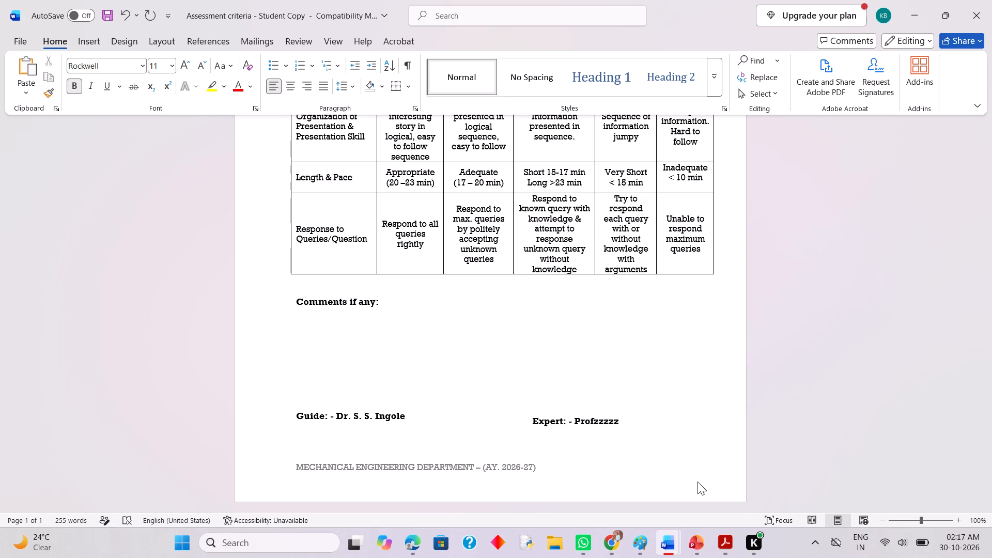
pyautogui.hotkey('ctrl', 'z')
pyautogui.hotkey('ctrl', 'z')
pyautogui.hotkey('ctrl', 'z')
pyautogui.hotkey('ctrl', 'z')
pyautogui.hotkey('ctrl', 'z')
pyautogui.hotkey('ctrl', 'z')
pyautogui.hotkey('ctrl', 'z')
pyautogui.hotkey('ctrl', 'z')
pyautogui.hotkey('ctrl', 'z')
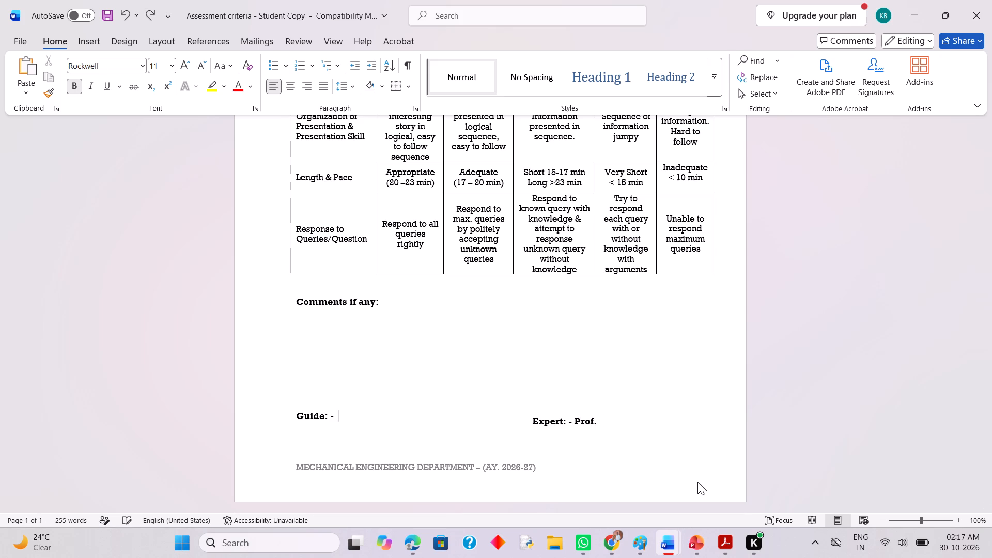
pyautogui.hotkey('ctrl', 'z')
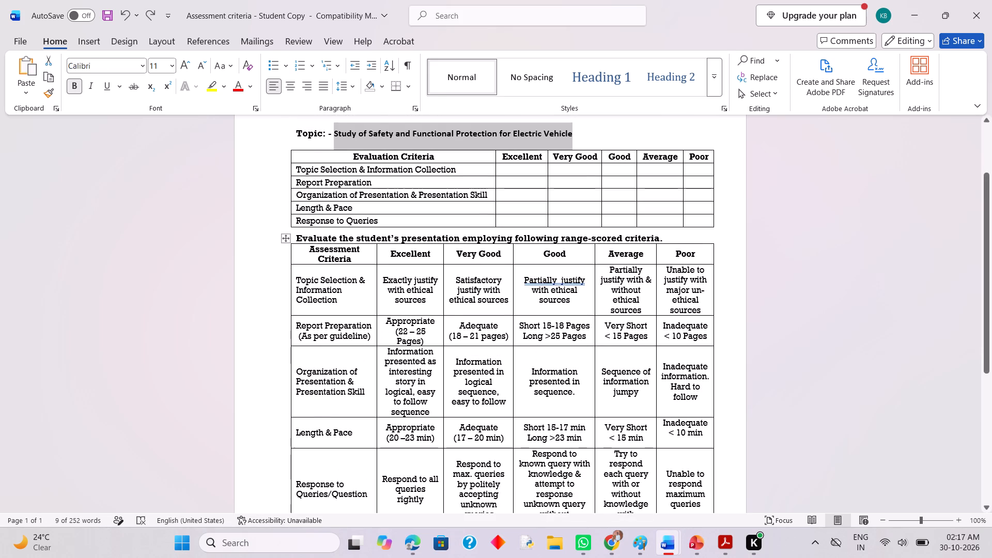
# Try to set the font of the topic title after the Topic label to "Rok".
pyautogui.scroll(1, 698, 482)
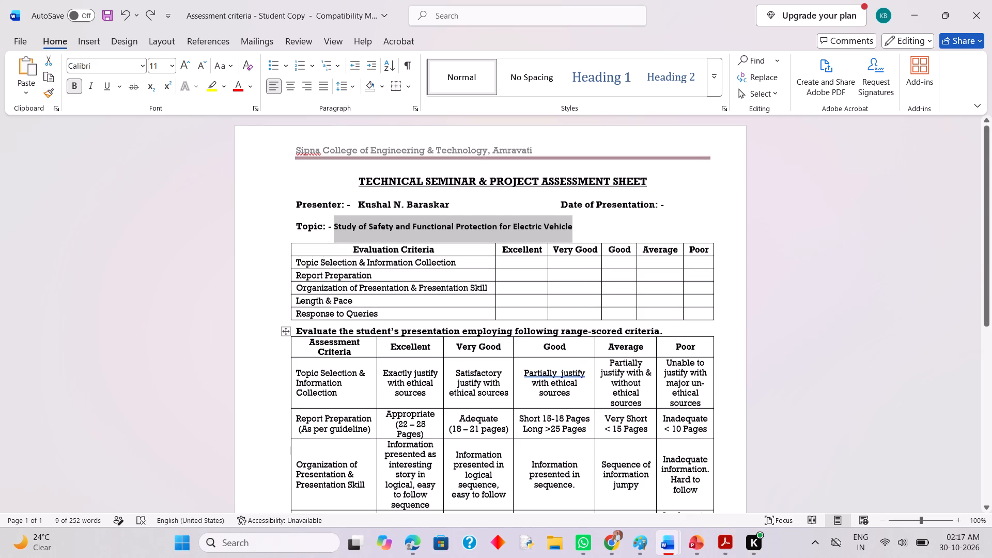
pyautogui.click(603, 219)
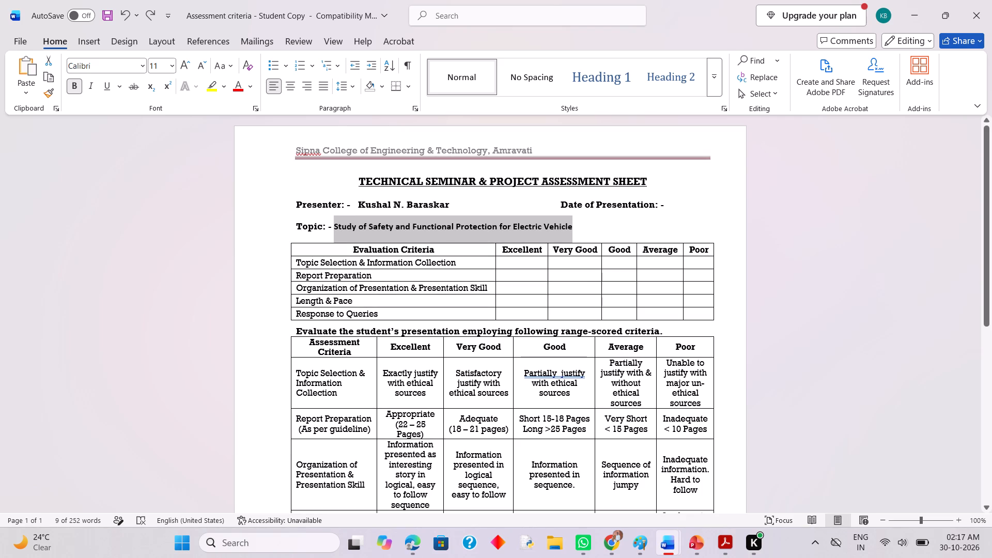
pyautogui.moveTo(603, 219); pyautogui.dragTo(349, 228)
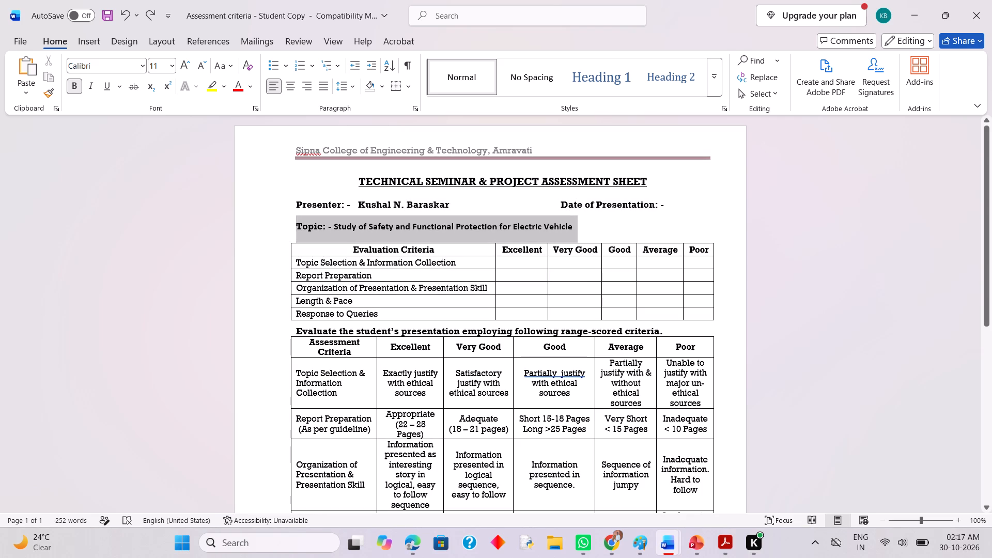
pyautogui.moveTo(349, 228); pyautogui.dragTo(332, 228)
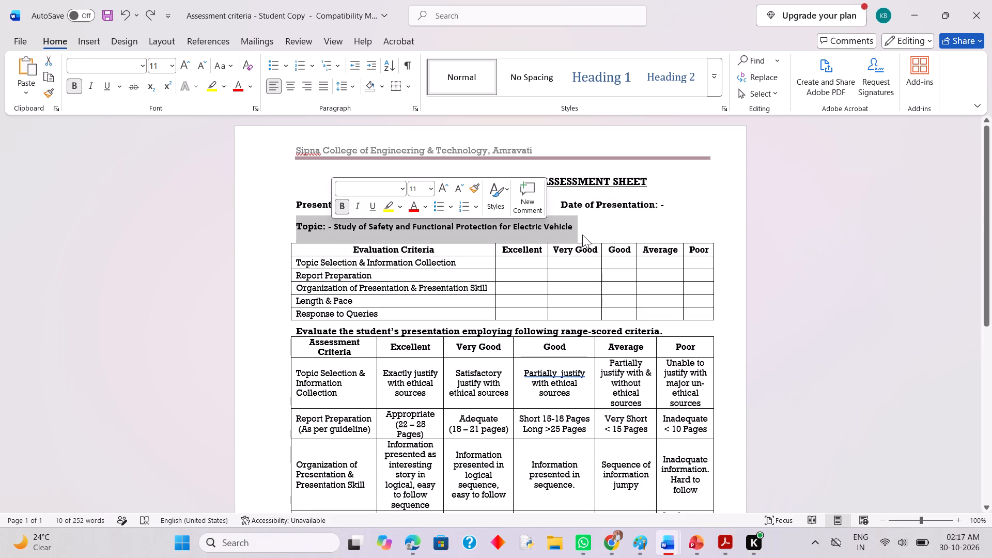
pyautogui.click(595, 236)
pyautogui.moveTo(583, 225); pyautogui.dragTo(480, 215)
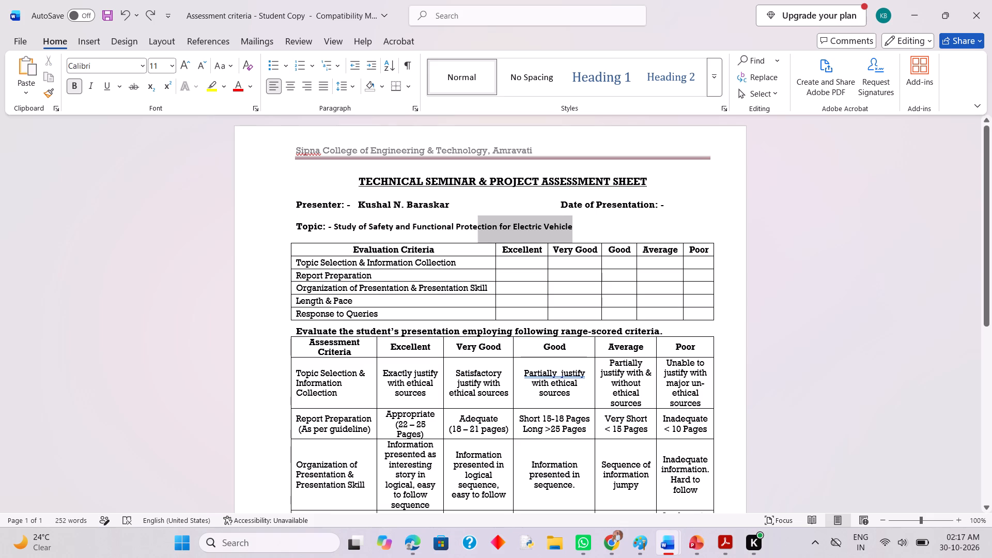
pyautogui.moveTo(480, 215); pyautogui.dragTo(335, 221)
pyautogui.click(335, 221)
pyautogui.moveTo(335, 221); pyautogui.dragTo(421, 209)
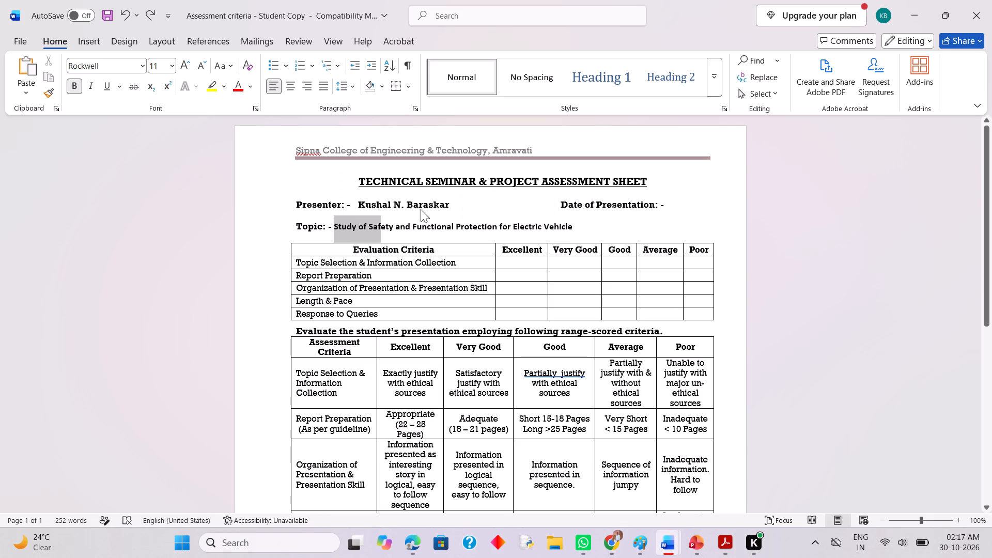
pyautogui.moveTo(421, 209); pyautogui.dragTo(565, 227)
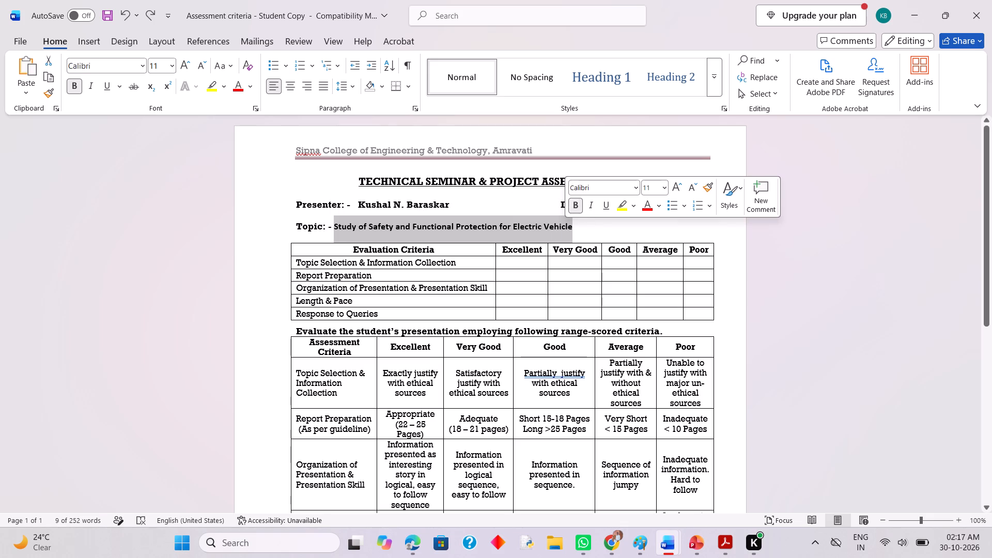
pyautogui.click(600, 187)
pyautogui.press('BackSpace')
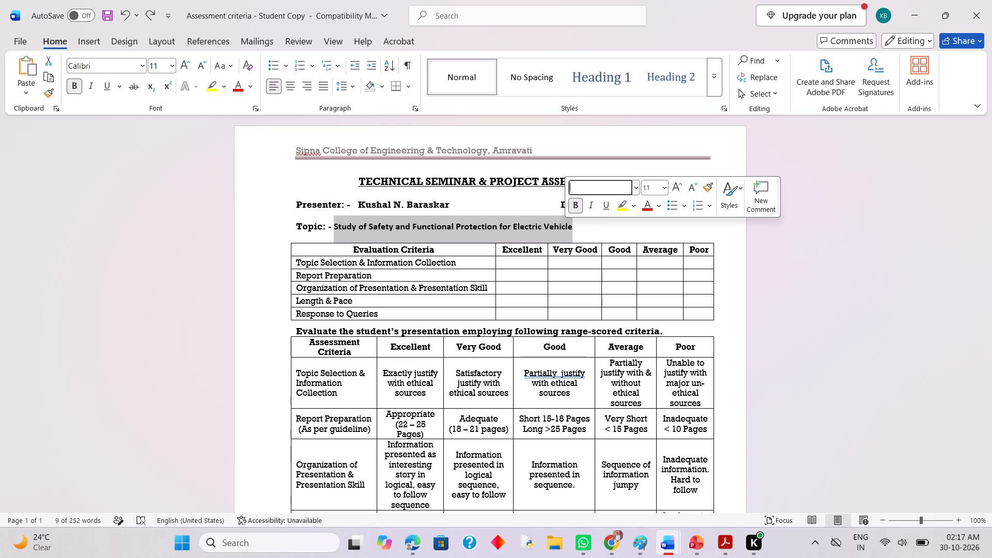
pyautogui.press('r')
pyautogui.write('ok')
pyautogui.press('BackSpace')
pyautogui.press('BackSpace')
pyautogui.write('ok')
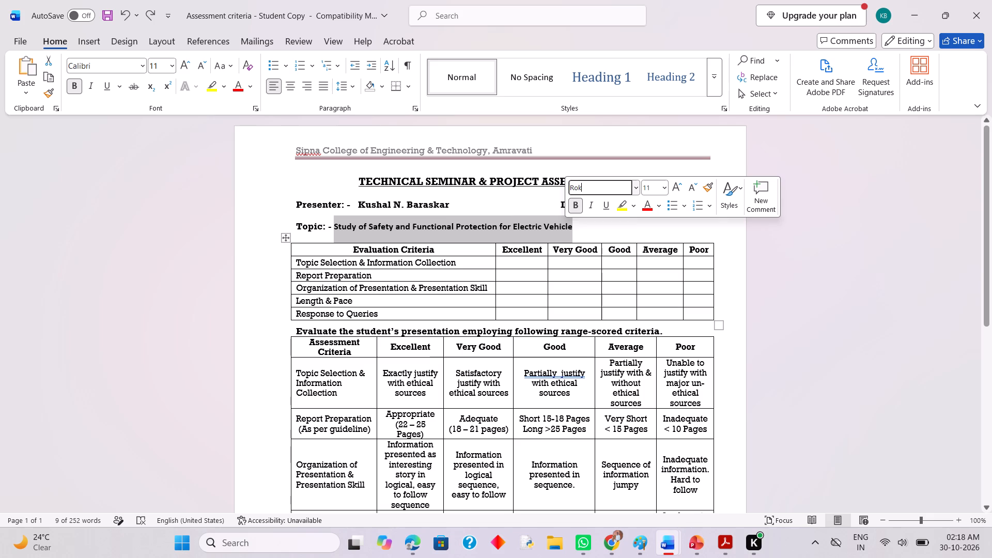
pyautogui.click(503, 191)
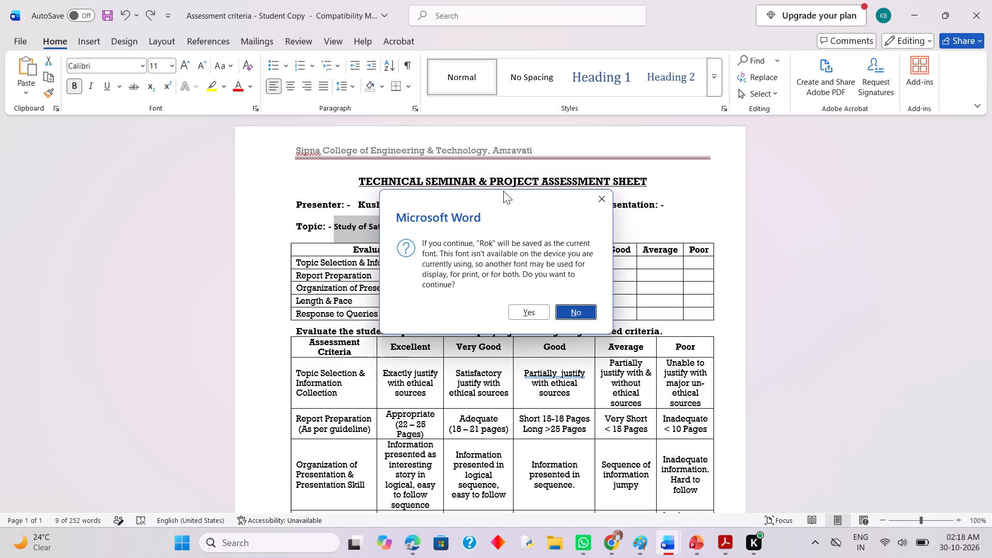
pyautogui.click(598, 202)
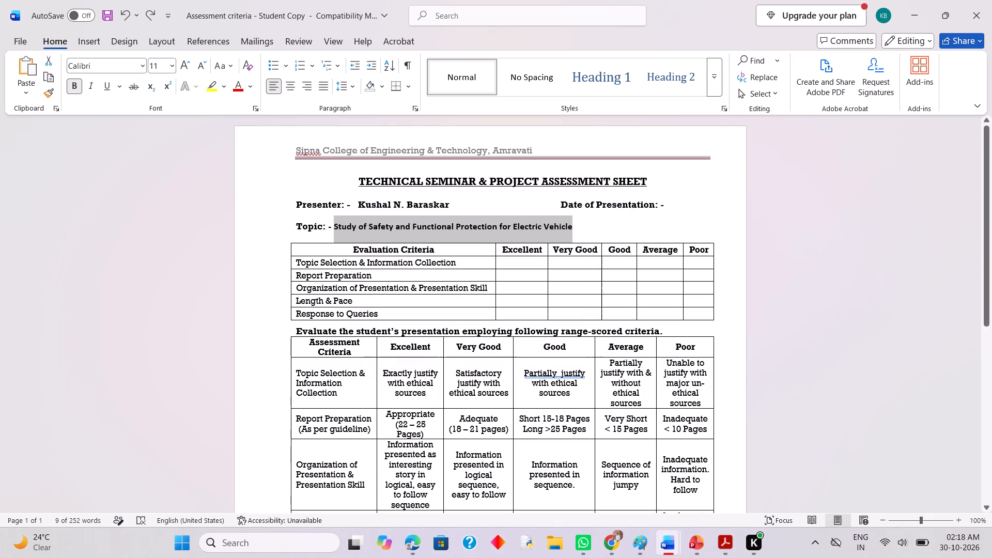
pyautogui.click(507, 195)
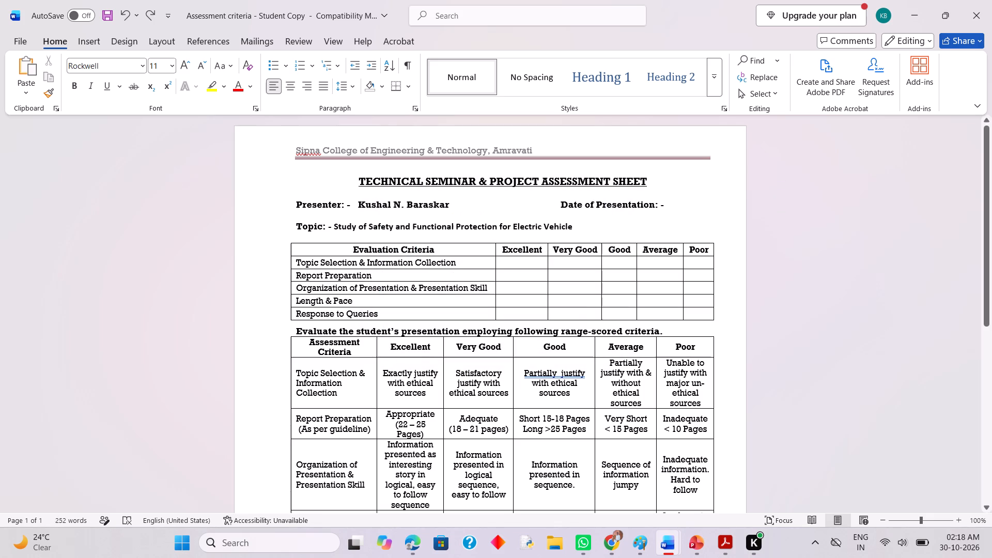
# Set the font of the presenter's name to Times New Roman.
pyautogui.click(459, 203)
pyautogui.moveTo(459, 203); pyautogui.dragTo(373, 209)
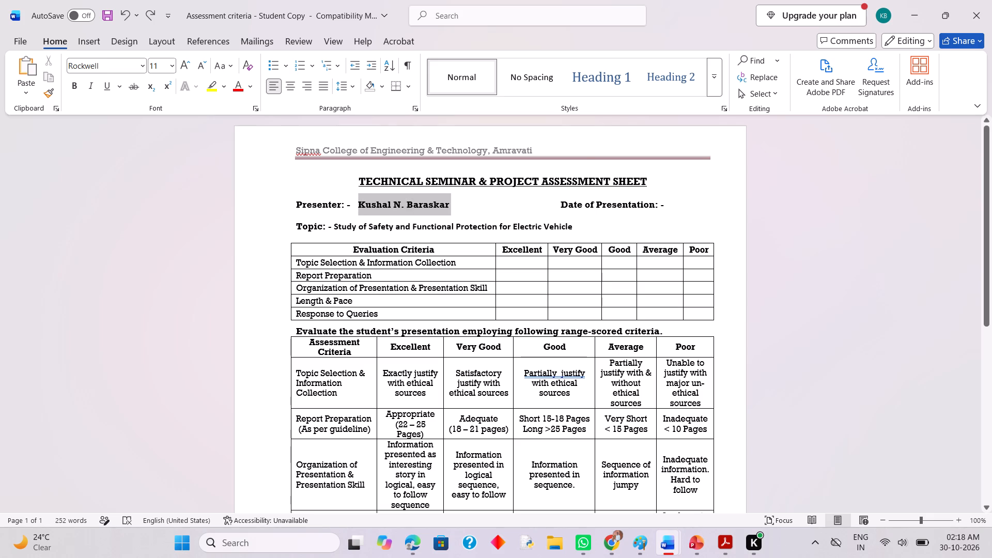
pyautogui.moveTo(373, 209); pyautogui.dragTo(371, 209)
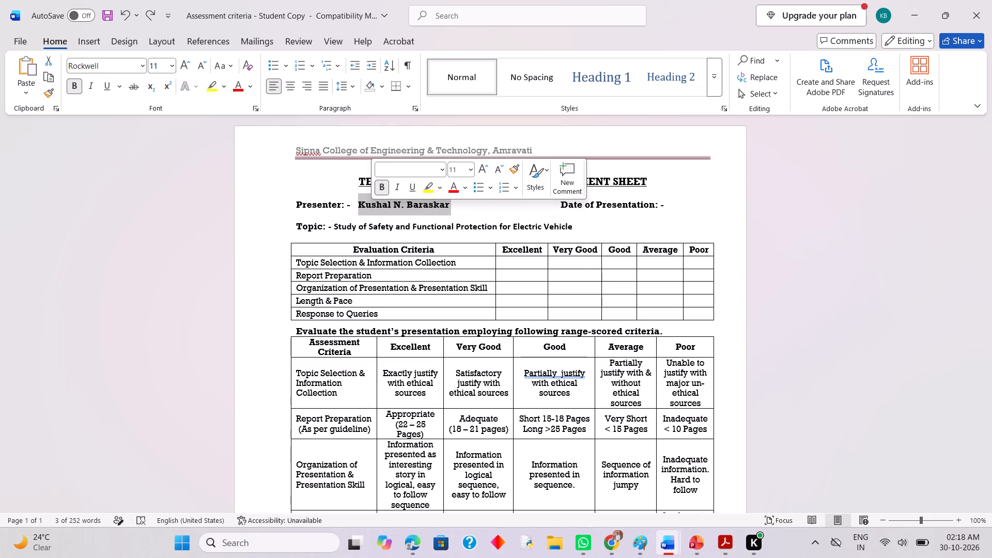
pyautogui.click(439, 171)
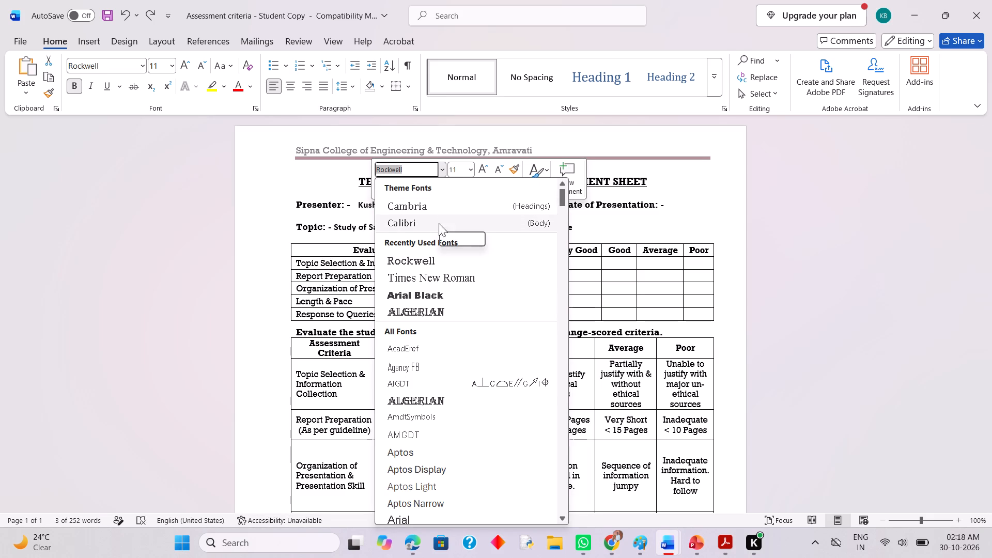
pyautogui.click(437, 276)
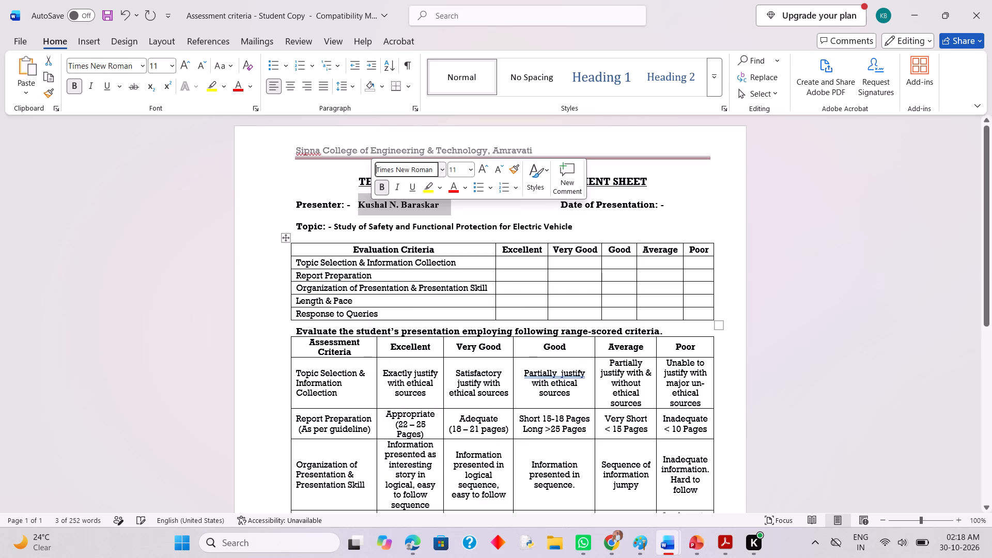
# Set the font of the topic title "Study of Safety and Functional Protection for Electric Vehicle" to Times New Roman.
pyautogui.click(587, 219)
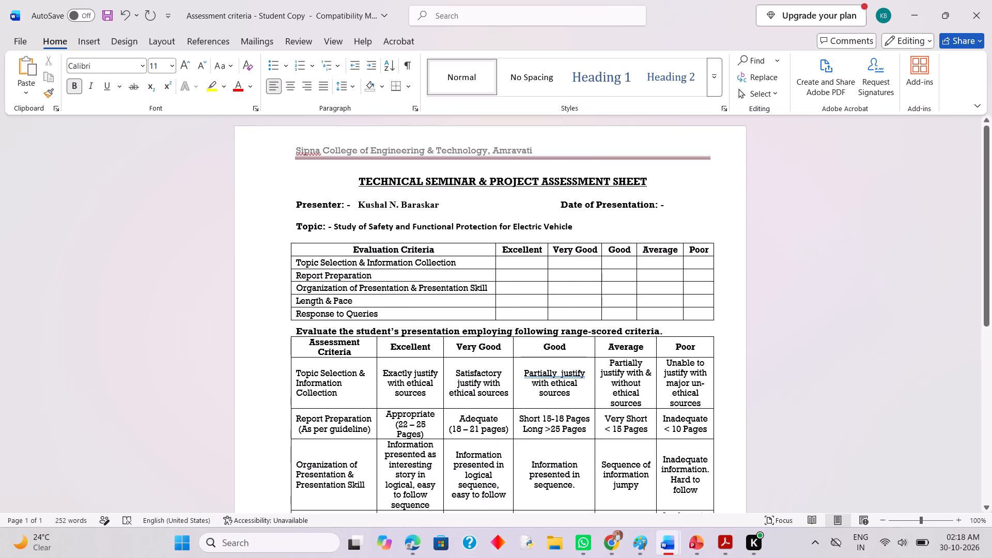
pyautogui.moveTo(587, 219); pyautogui.dragTo(363, 233)
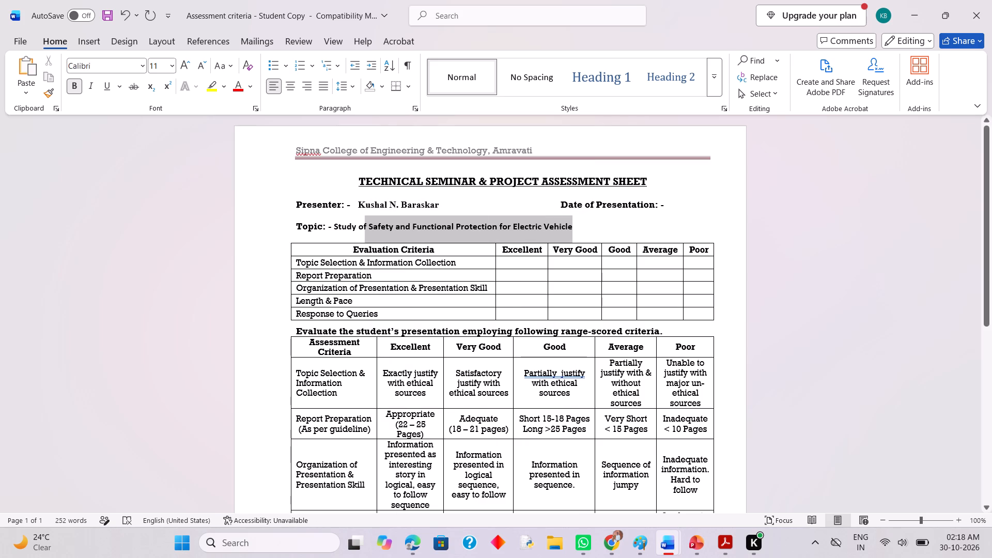
pyautogui.moveTo(363, 233); pyautogui.dragTo(339, 233)
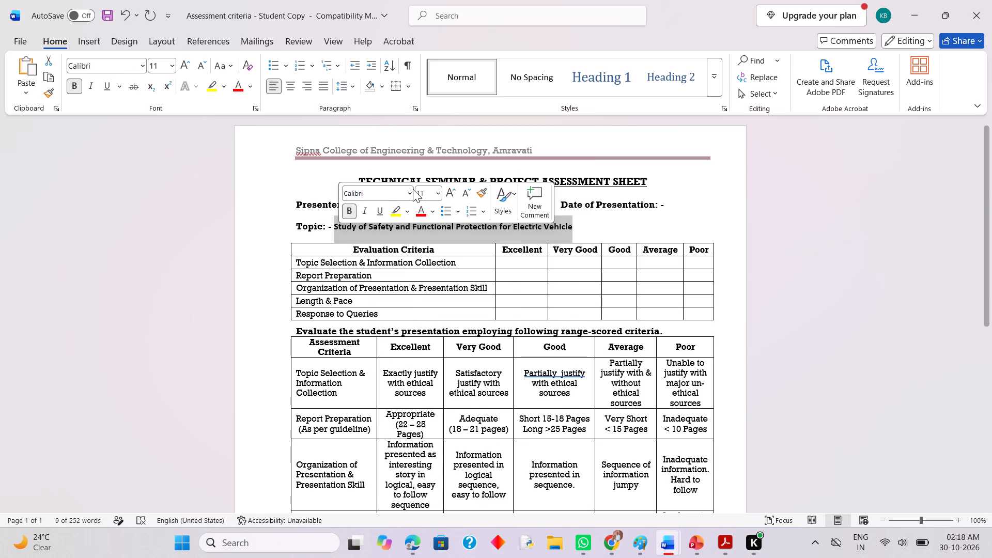
pyautogui.click(411, 192)
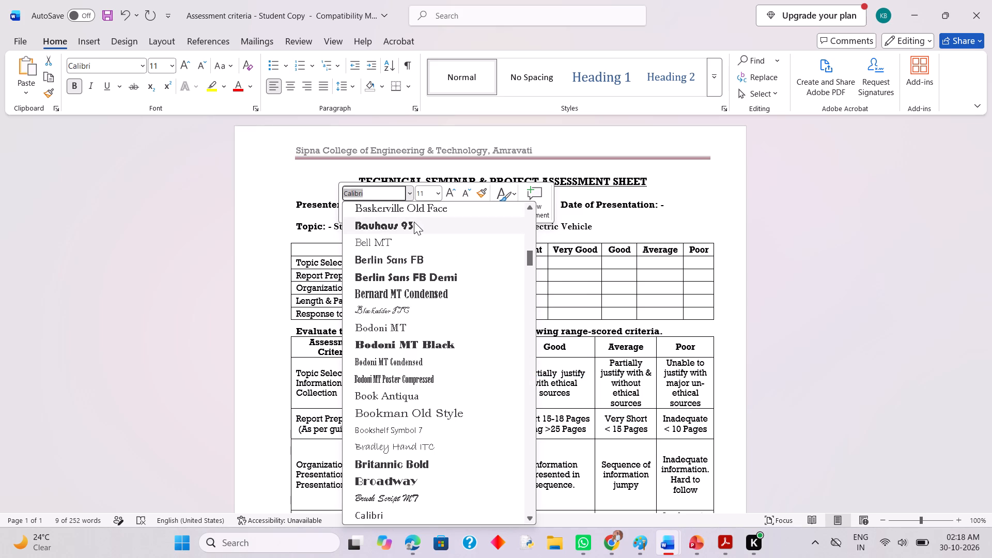
pyautogui.scroll(6, 414, 222)
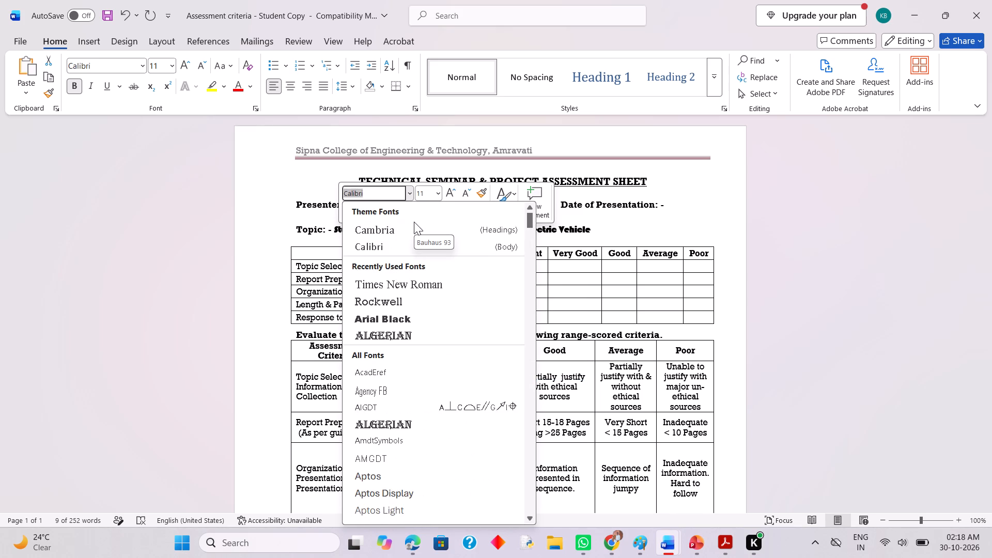
pyautogui.click(426, 289)
# Remove the bold formatting from the topic title, leaving the Topic label bold.
pyautogui.click(615, 226)
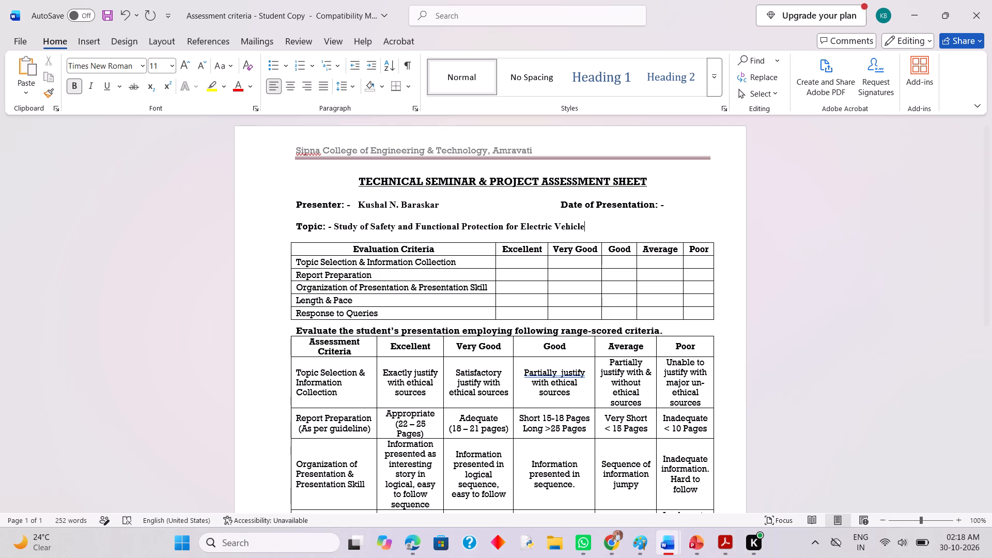
pyautogui.moveTo(615, 226); pyautogui.dragTo(520, 224)
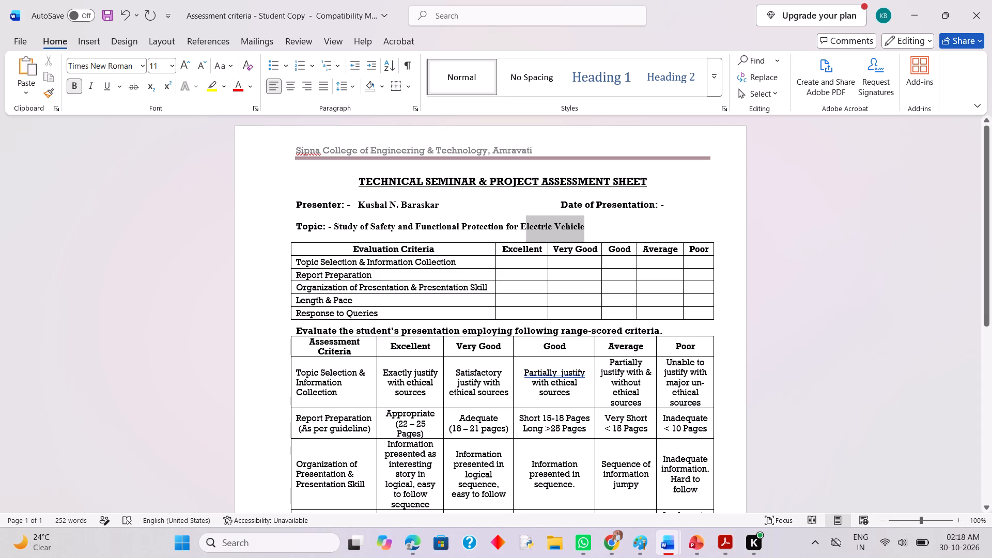
pyautogui.moveTo(520, 224); pyautogui.dragTo(339, 220)
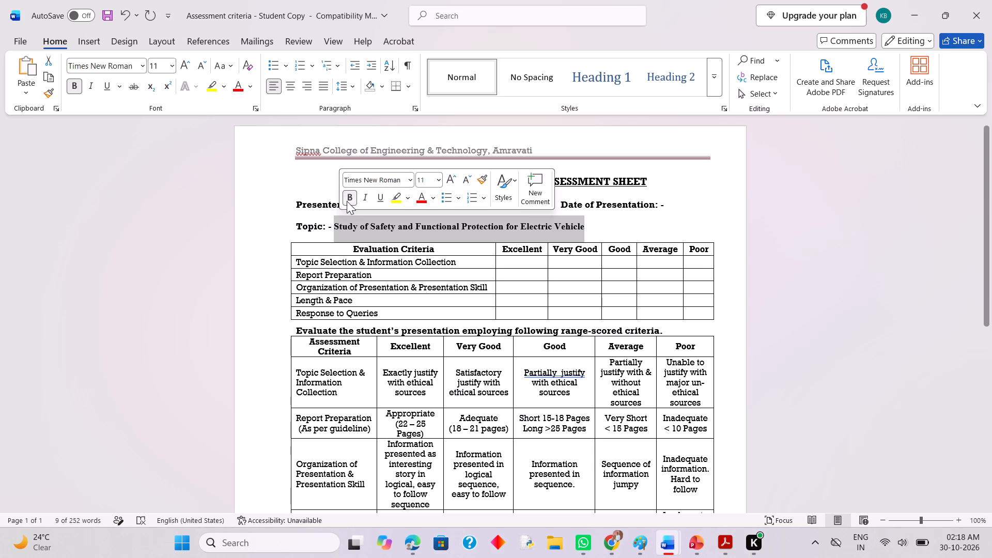
pyautogui.click(347, 198)
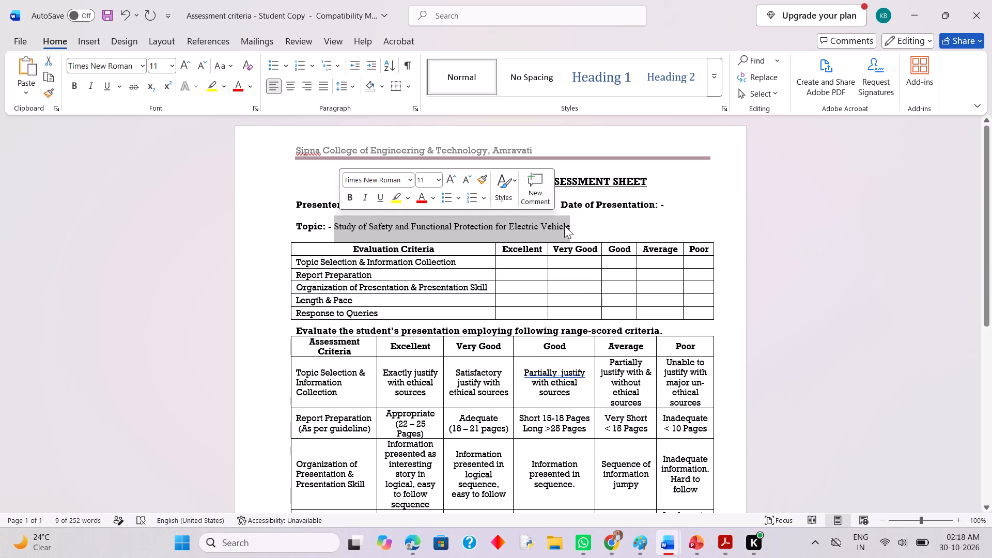
# Remove the bold formatting from the presenter's name and set its font size to 12.
pyautogui.click(588, 228)
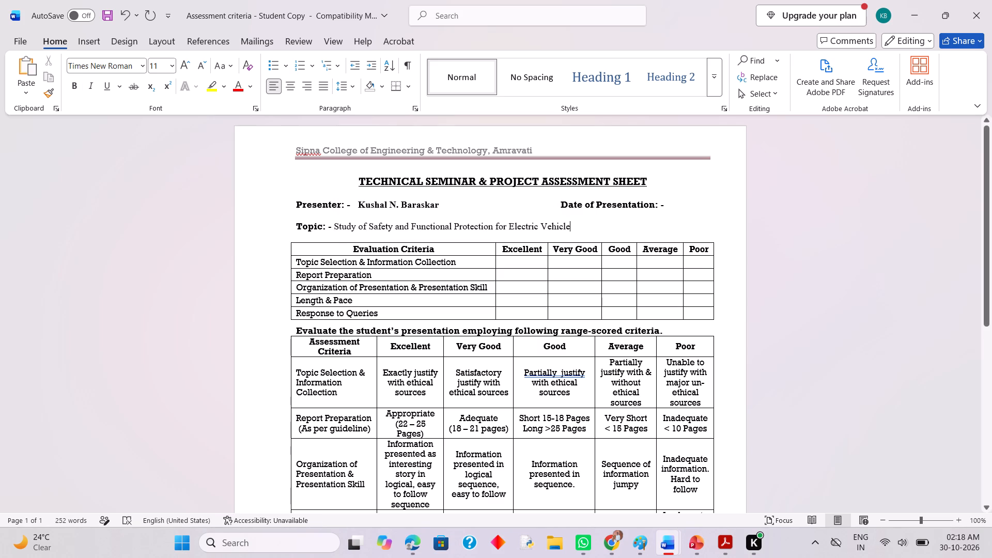
pyautogui.moveTo(484, 202); pyautogui.dragTo(353, 202)
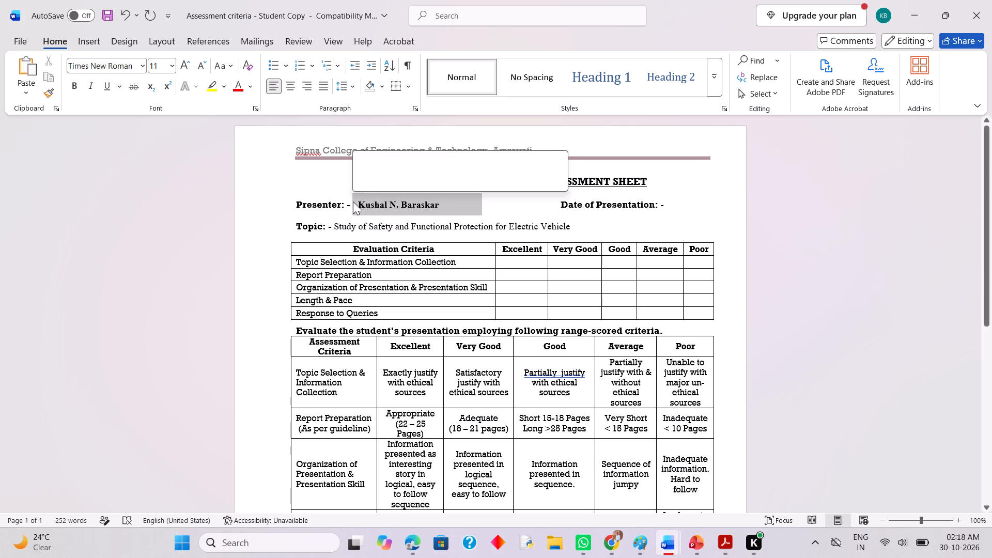
pyautogui.click(361, 179)
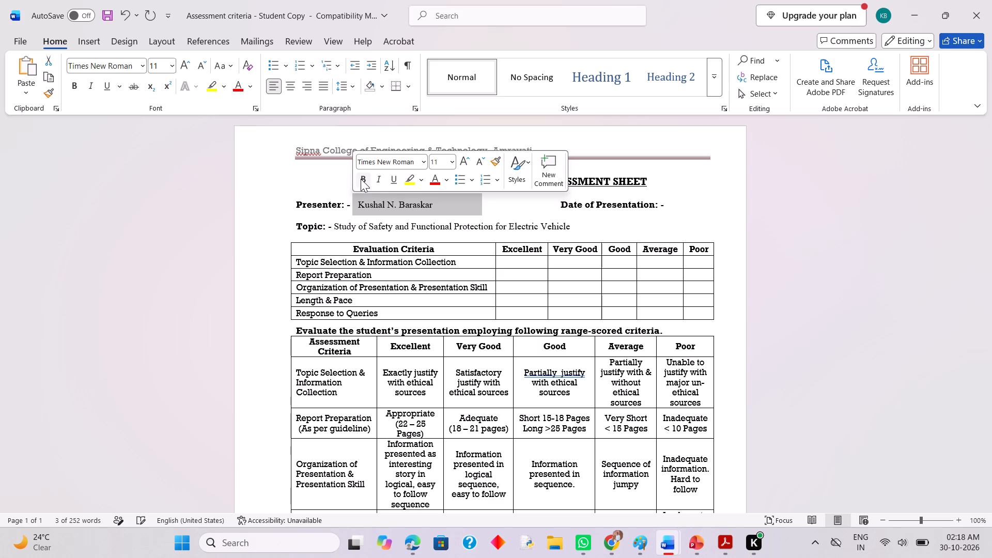
pyautogui.click(453, 164)
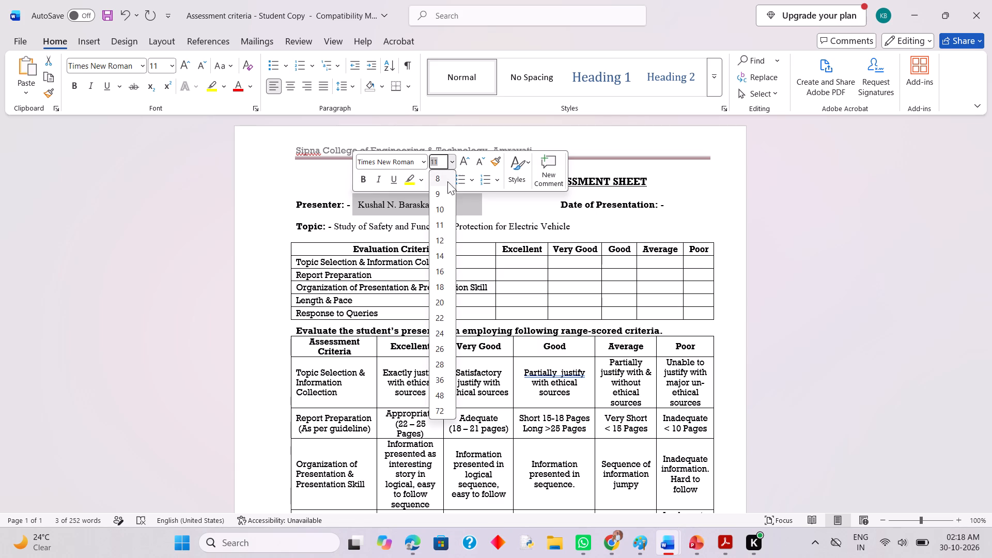
pyautogui.click(443, 238)
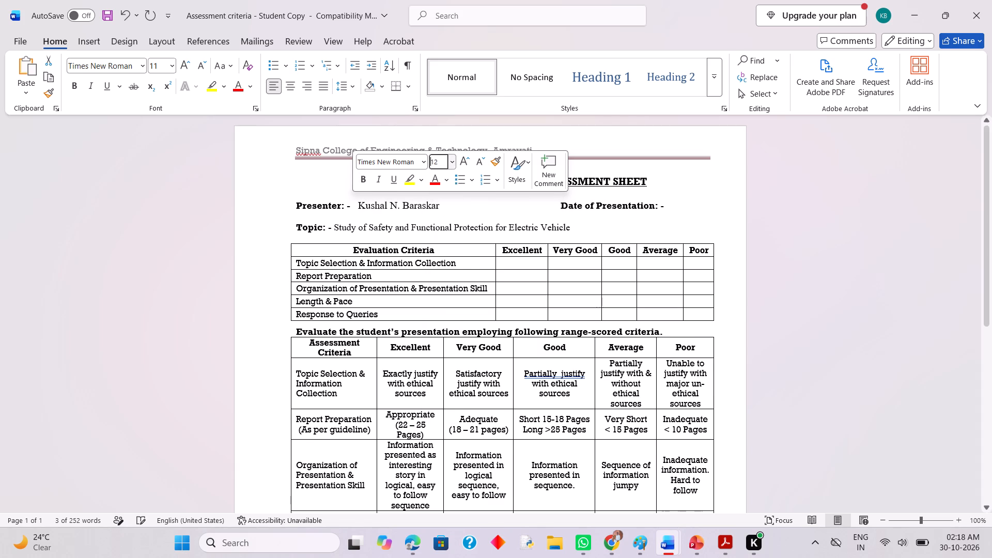
# Set the font size of the topic title "Study of Safety and Functional Protection for Electric Vehicle" to 12.
pyautogui.moveTo(581, 222); pyautogui.dragTo(365, 228)
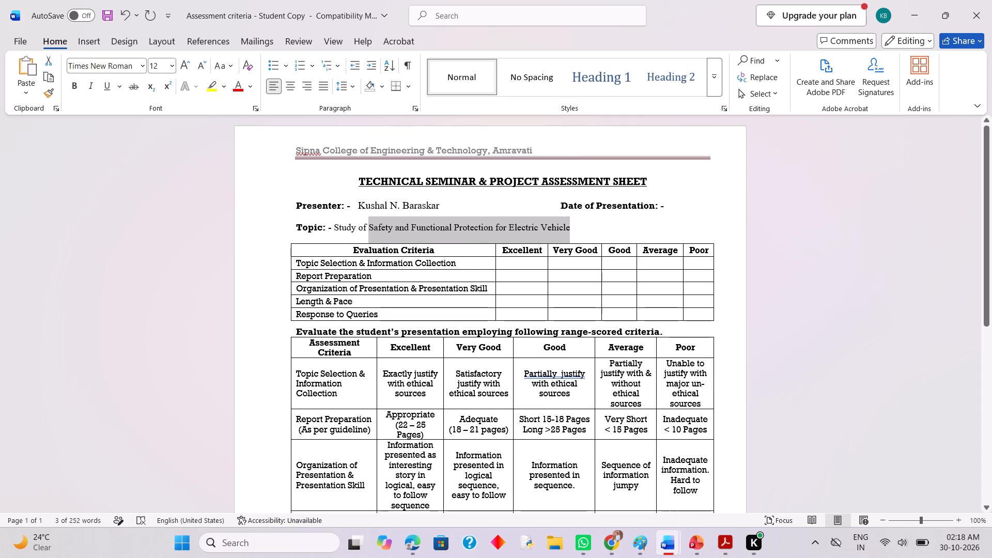
pyautogui.moveTo(365, 228); pyautogui.dragTo(346, 228)
pyautogui.click(447, 189)
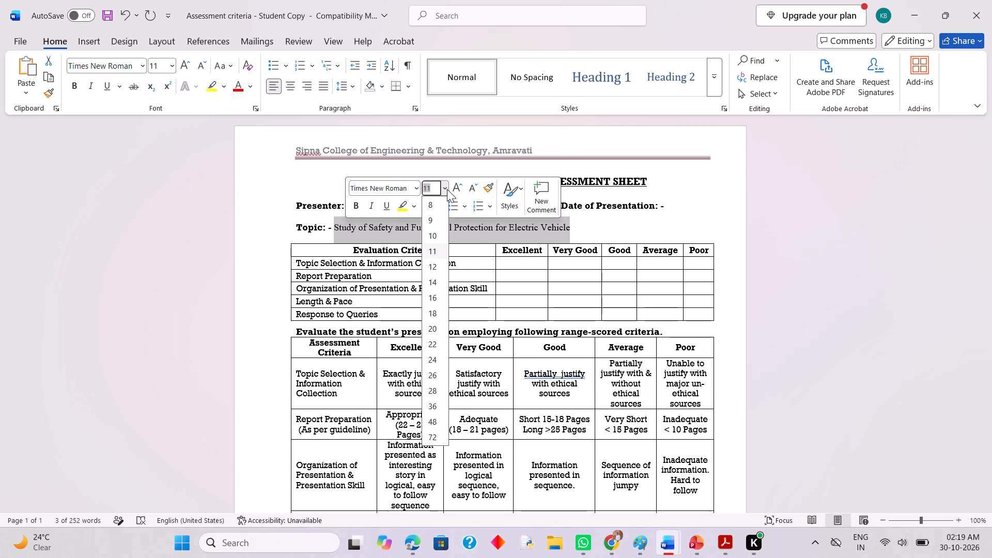
pyautogui.click(437, 265)
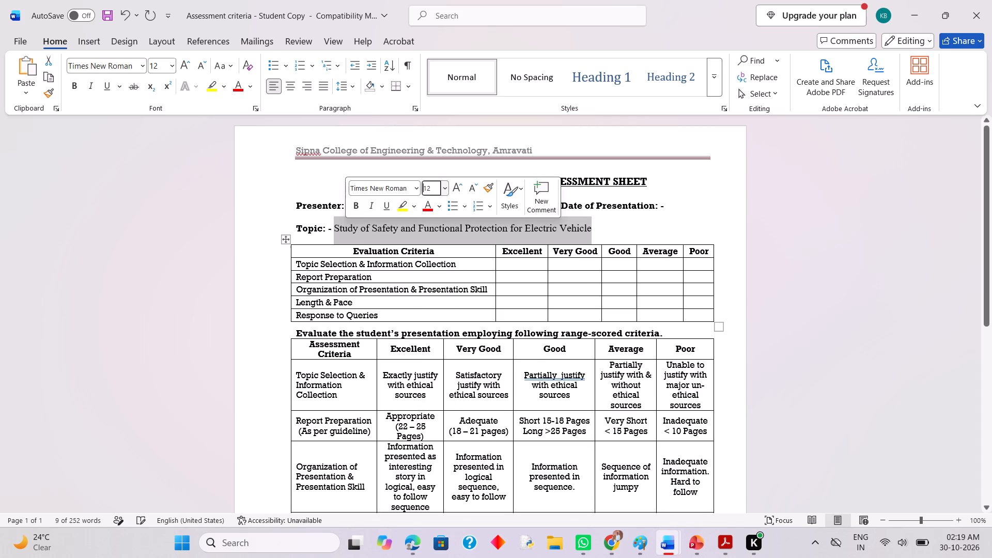
# Delete some of the blank spaces before the "Date of Presentation" label so it sits closer to the presenter's name.
pyautogui.click(669, 204)
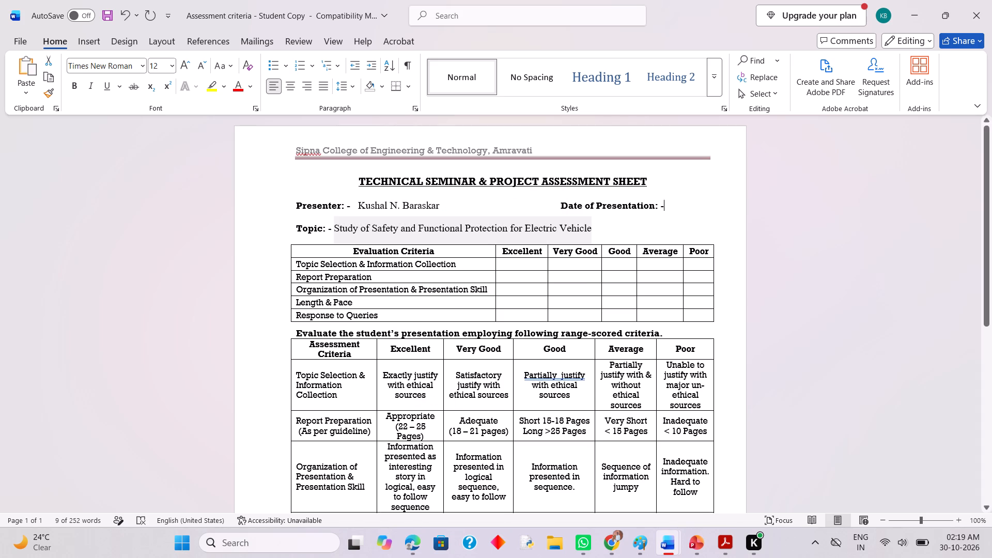
pyautogui.click(556, 206)
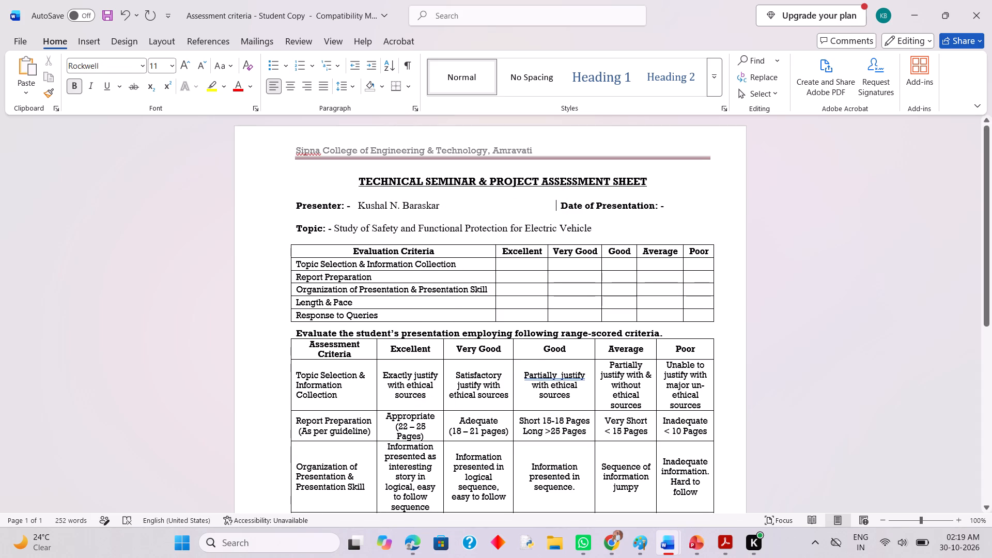
pyautogui.press('BackSpace')
pyautogui.press('BackSpace')
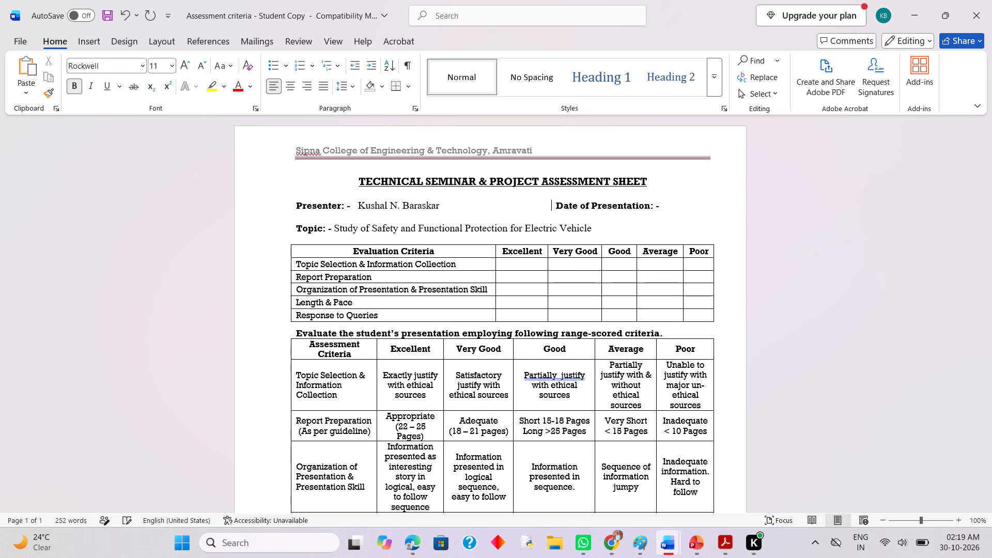
pyautogui.press('BackSpace')
pyautogui.press('BackSpace')
pyautogui.press('BackSpace')
pyautogui.press('BackSpace')
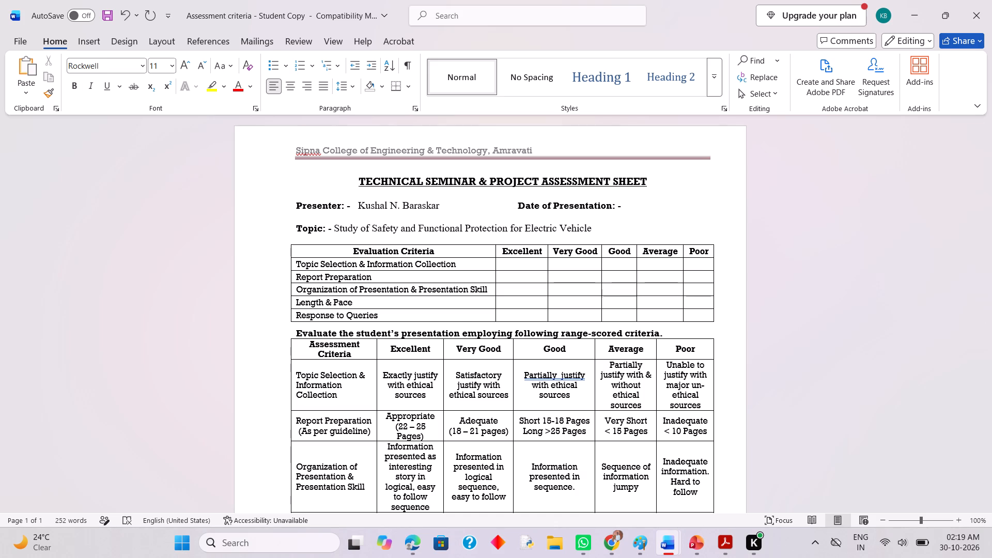
# Replace the title "Prof." after the Guide label near the end of the page with "Dr.".
pyautogui.scroll(-1, 556, 203)
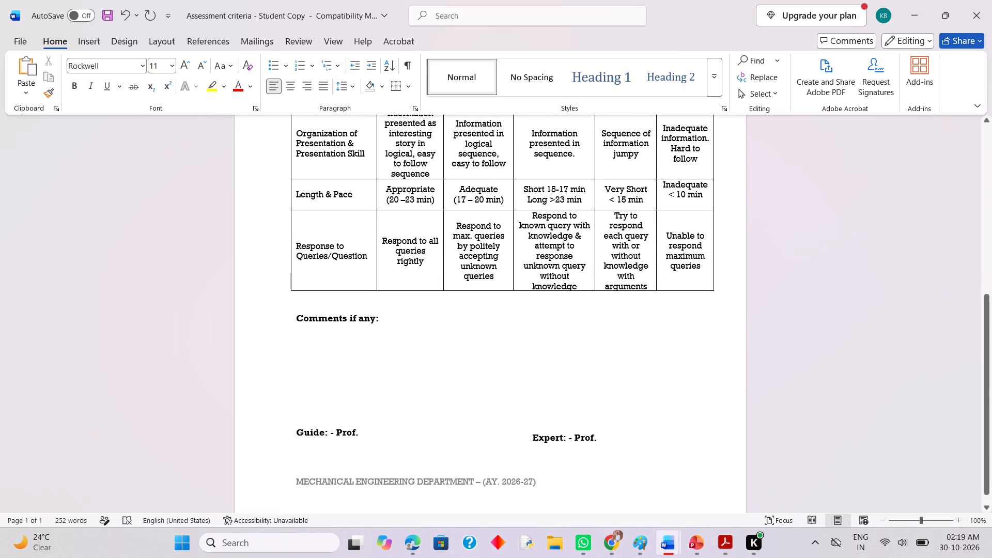
pyautogui.click(366, 432)
pyautogui.press('BackSpace')
pyautogui.press('BackSpace')
pyautogui.press('BackSpace')
pyautogui.press('BackSpace')
pyautogui.press('BackSpace')
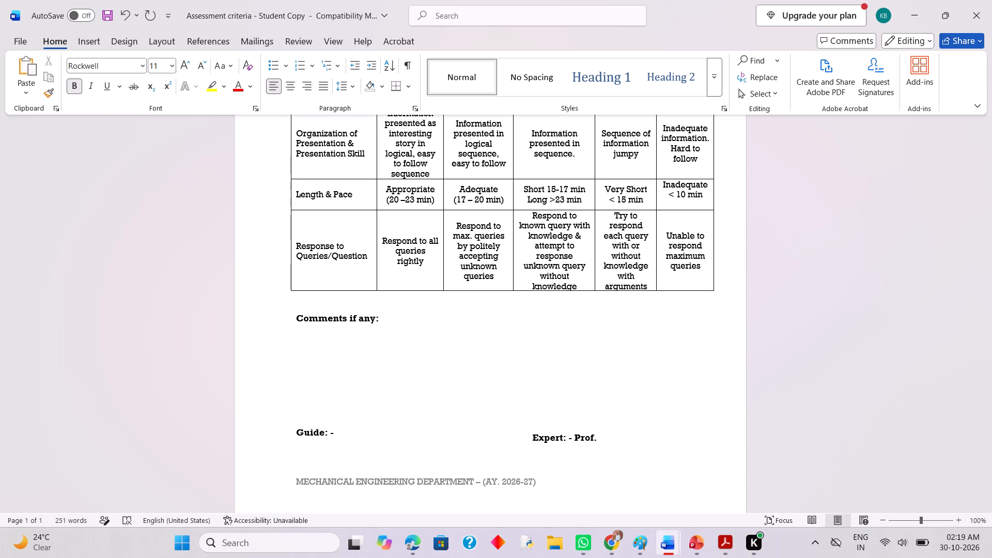
pyautogui.hotkey('shift', 'd')
pyautogui.press('r')
pyautogui.press('.')
pyautogui.press('space')
pyautogui.press('BackSpace')
pyautogui.press('BackSpace')
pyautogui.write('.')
# Enter the guide's initials and surname after the "Dr." title on the Guide line.
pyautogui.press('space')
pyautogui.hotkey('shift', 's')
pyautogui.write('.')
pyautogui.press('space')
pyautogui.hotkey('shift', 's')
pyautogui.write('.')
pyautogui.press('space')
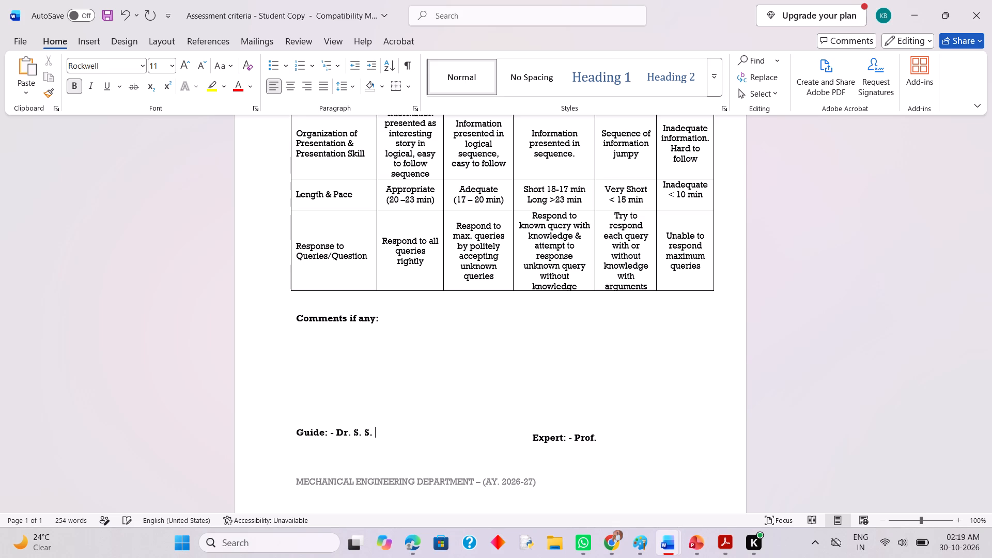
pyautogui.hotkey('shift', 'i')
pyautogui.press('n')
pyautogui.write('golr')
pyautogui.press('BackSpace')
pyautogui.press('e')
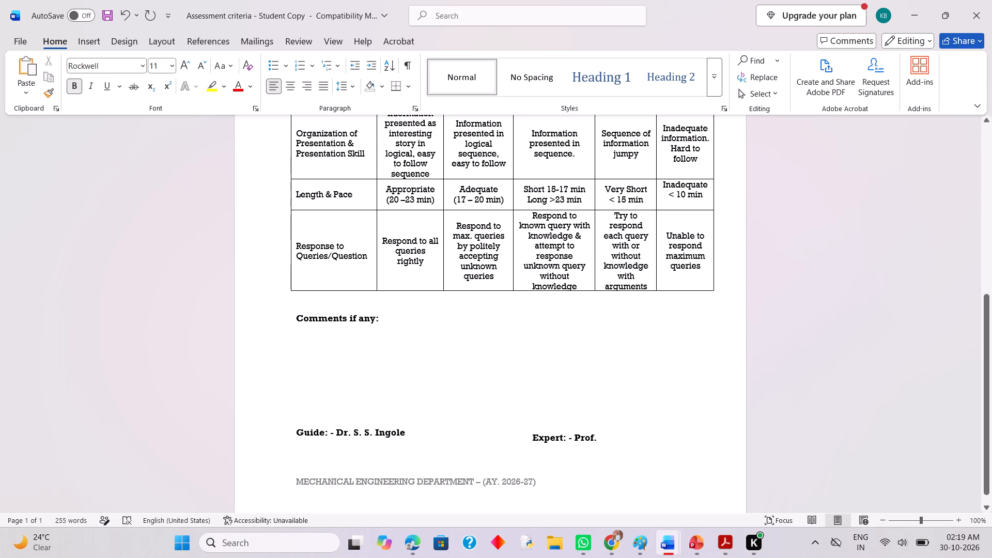
# Replace the title "Prof." after the Expert label with "Dr.".
pyautogui.click(598, 437)
pyautogui.hotkey('ctrl', 'BackSpace')
pyautogui.hotkey('ctrl', 'BackSpace')
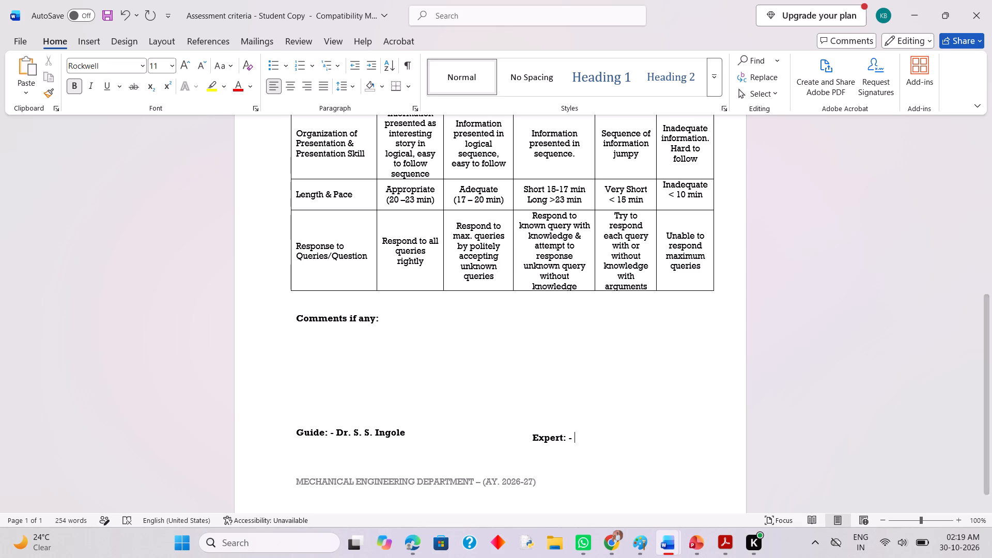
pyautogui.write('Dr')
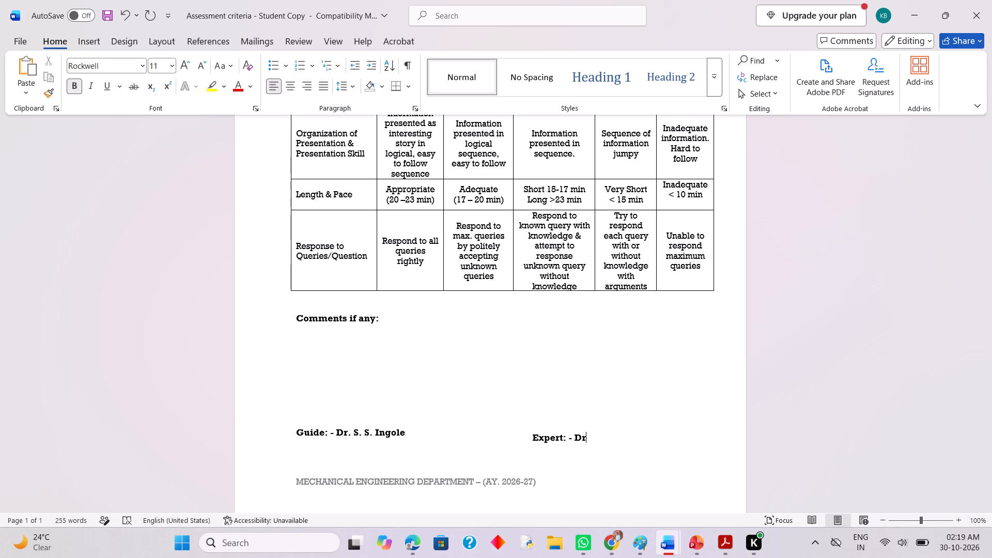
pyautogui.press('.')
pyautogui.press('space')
# Enter the expert's initials and surname after the "Dr." title on the Expert line.
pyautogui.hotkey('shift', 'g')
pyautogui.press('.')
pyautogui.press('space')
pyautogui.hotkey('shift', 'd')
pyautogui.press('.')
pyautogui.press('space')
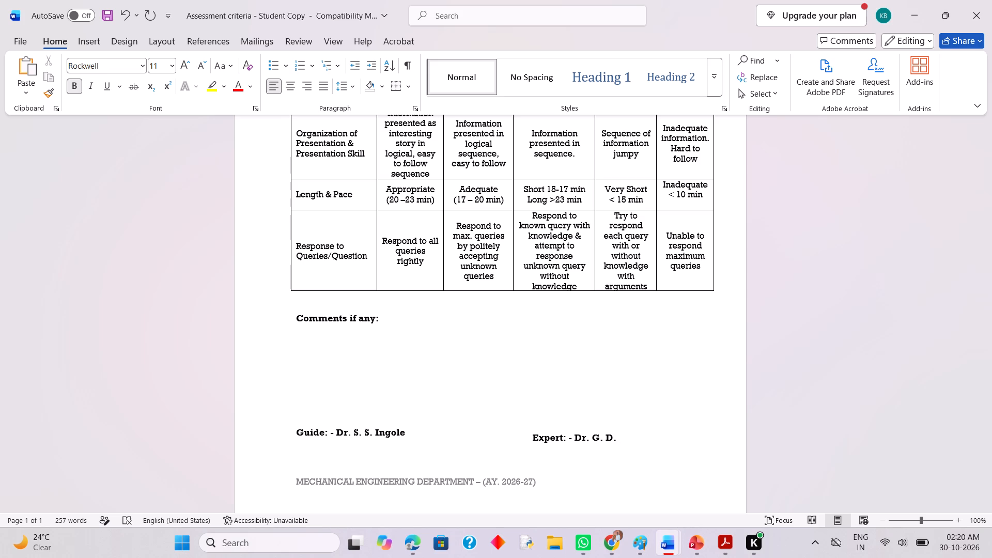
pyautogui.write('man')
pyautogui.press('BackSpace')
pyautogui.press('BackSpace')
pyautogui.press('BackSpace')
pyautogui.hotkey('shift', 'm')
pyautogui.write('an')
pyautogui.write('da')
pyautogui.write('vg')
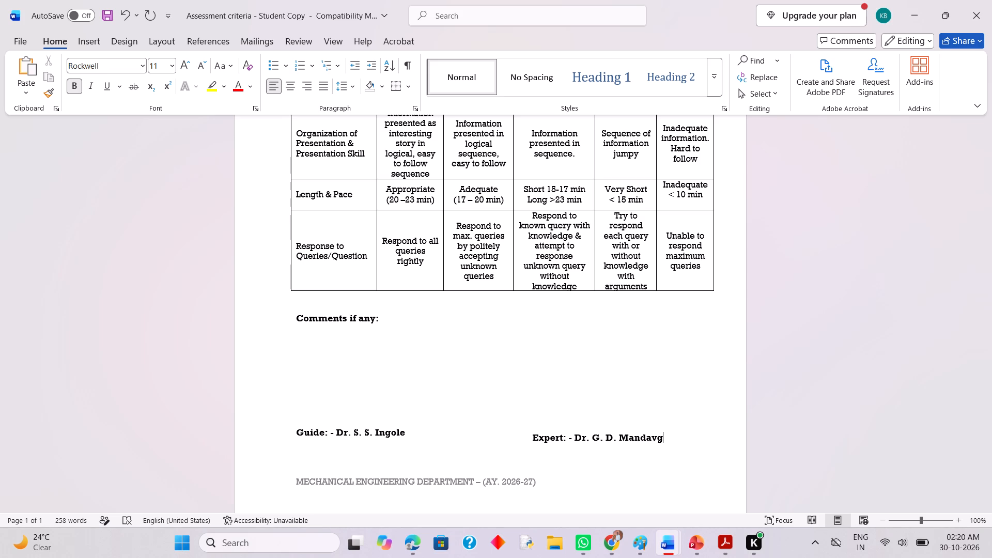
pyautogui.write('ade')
# Insert one extra space before the "Date of Presentation" label on the Presenter line.
pyautogui.scroll(1, 598, 437)
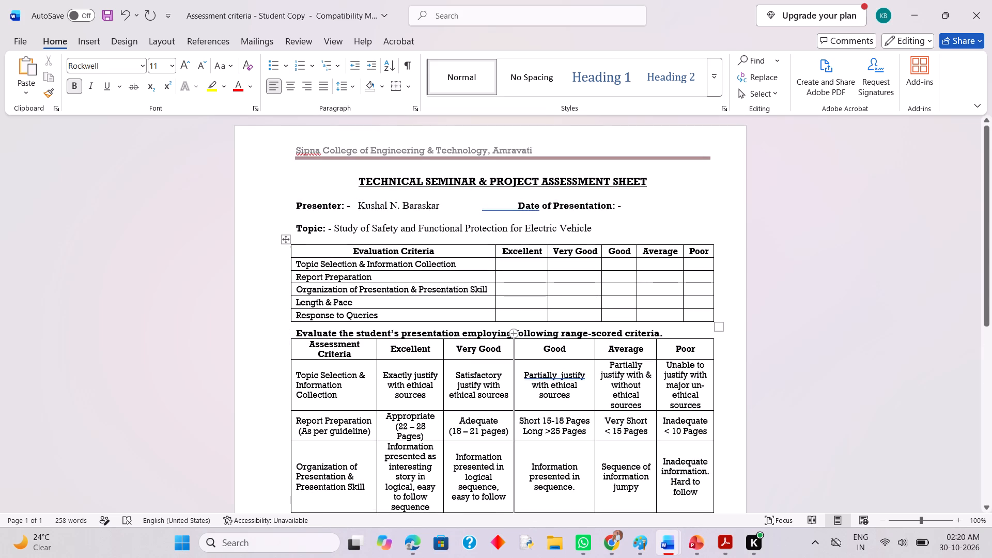
pyautogui.click(512, 207)
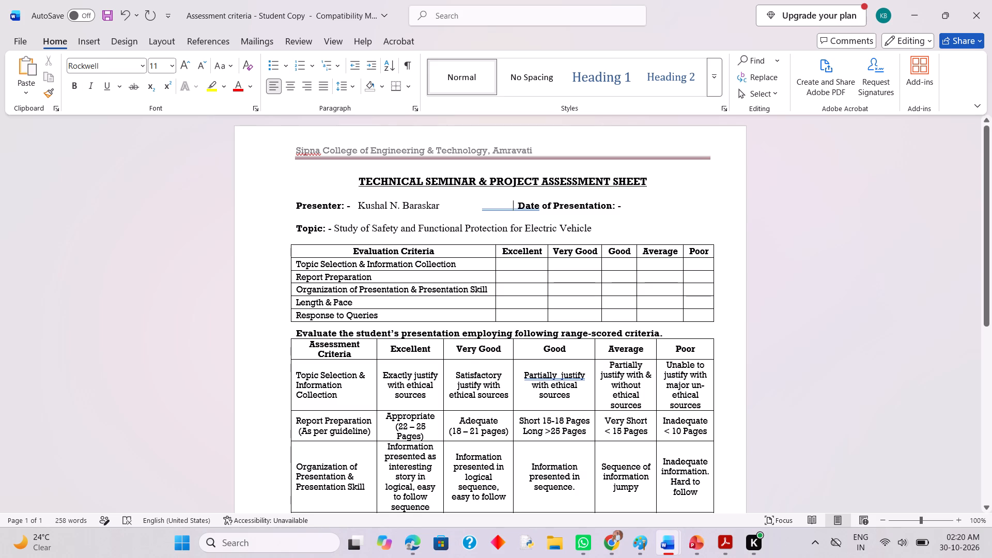
pyautogui.press('space')
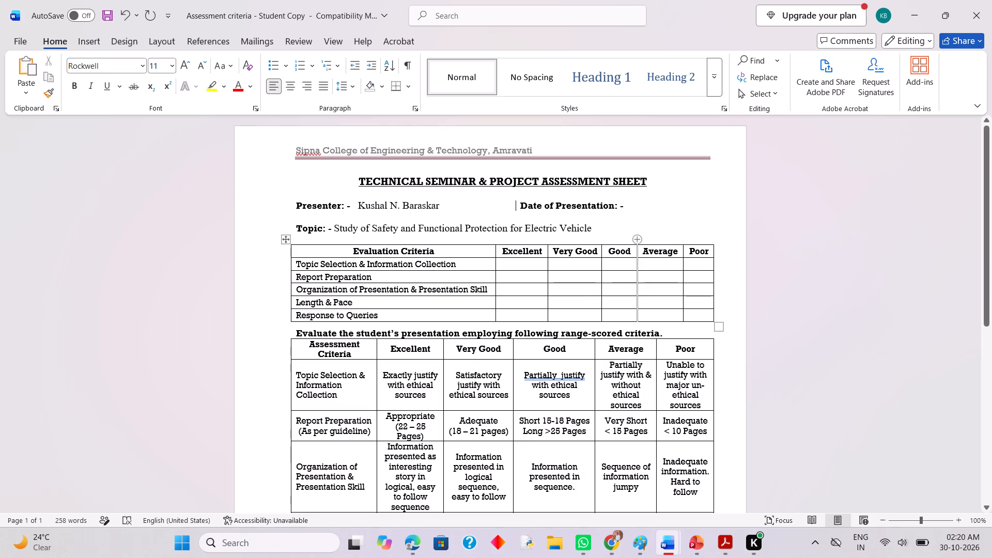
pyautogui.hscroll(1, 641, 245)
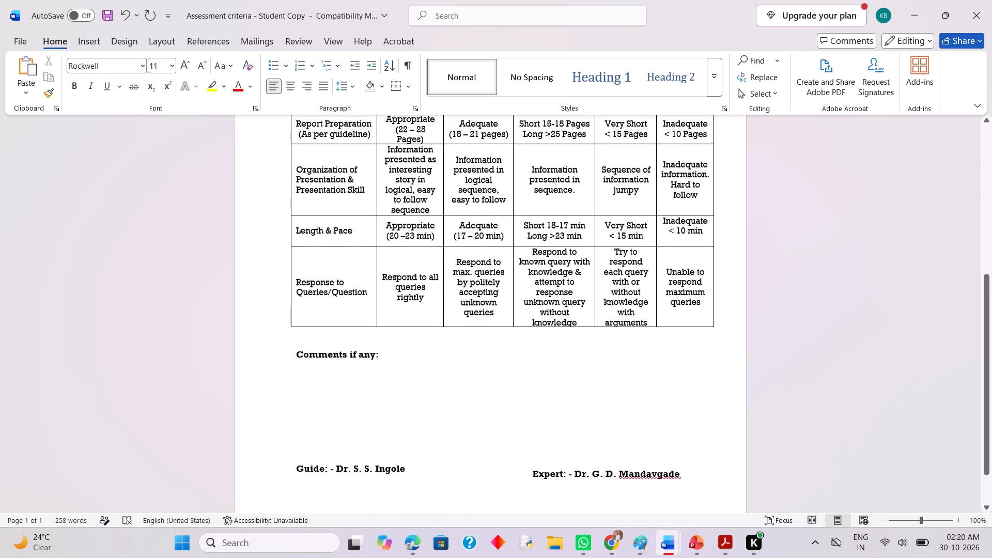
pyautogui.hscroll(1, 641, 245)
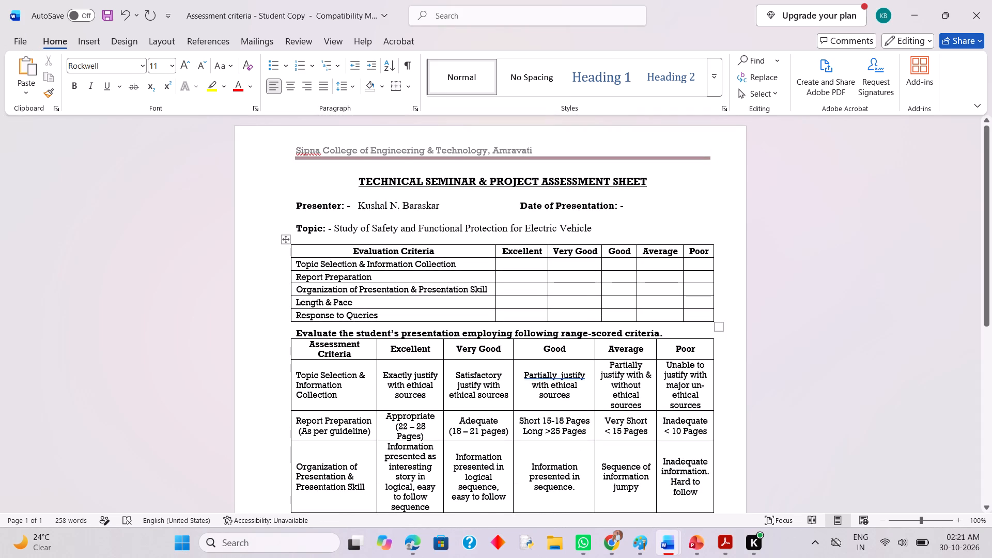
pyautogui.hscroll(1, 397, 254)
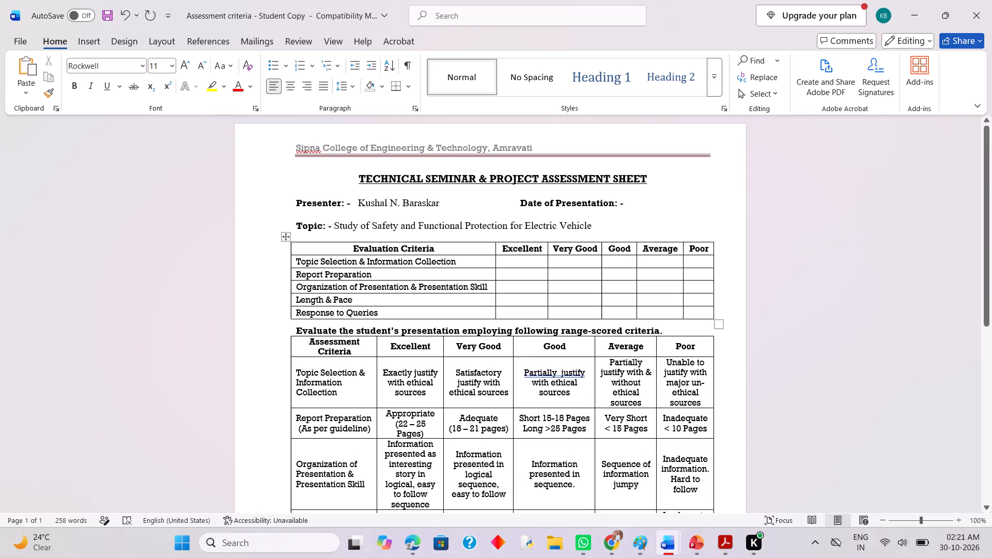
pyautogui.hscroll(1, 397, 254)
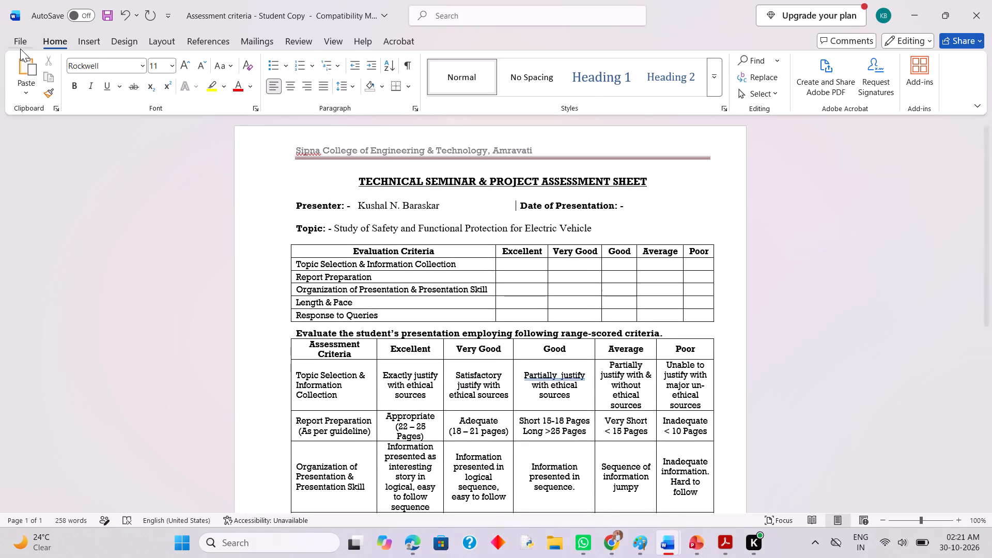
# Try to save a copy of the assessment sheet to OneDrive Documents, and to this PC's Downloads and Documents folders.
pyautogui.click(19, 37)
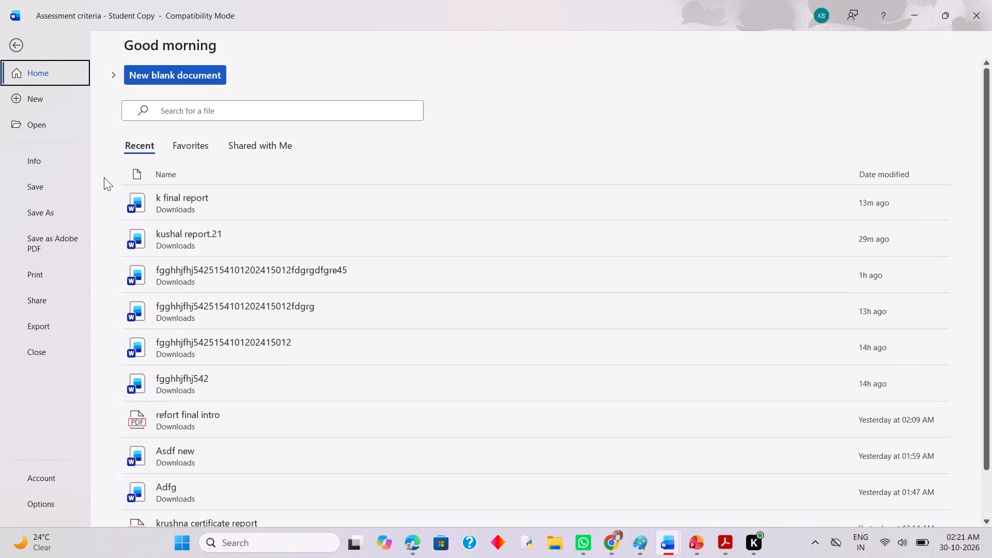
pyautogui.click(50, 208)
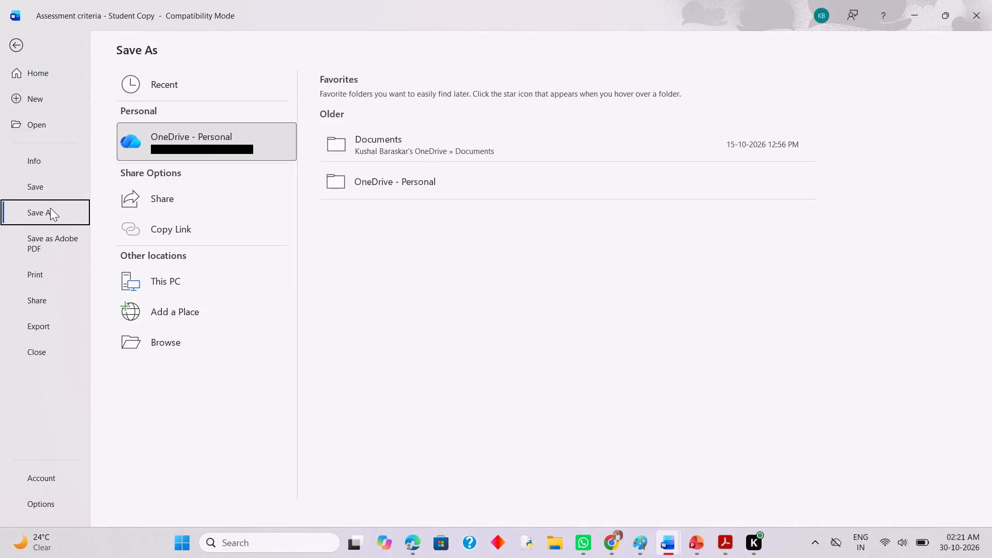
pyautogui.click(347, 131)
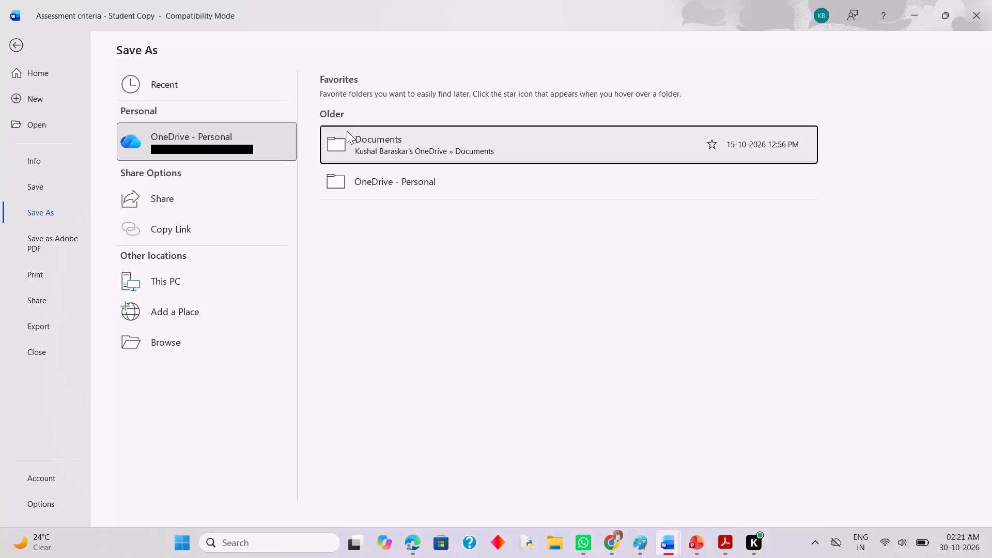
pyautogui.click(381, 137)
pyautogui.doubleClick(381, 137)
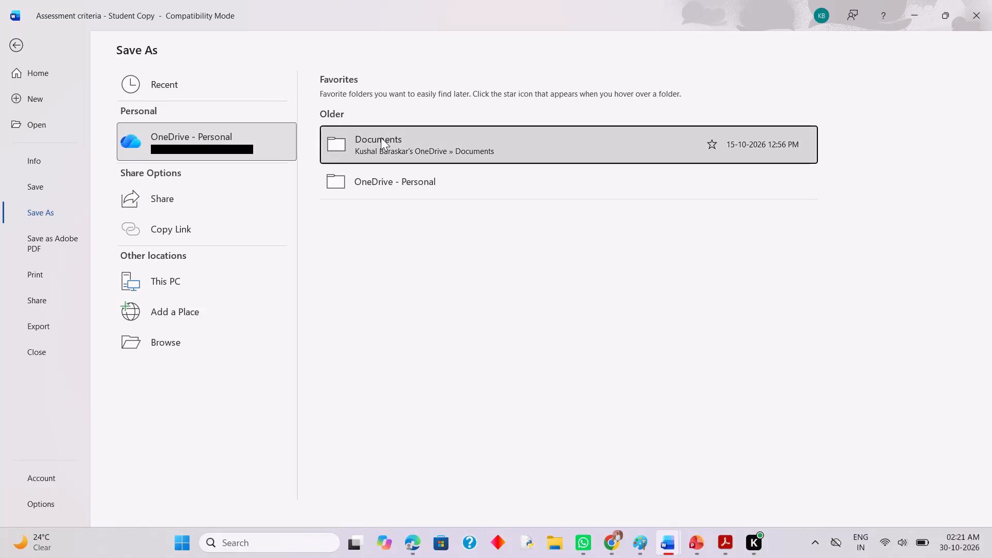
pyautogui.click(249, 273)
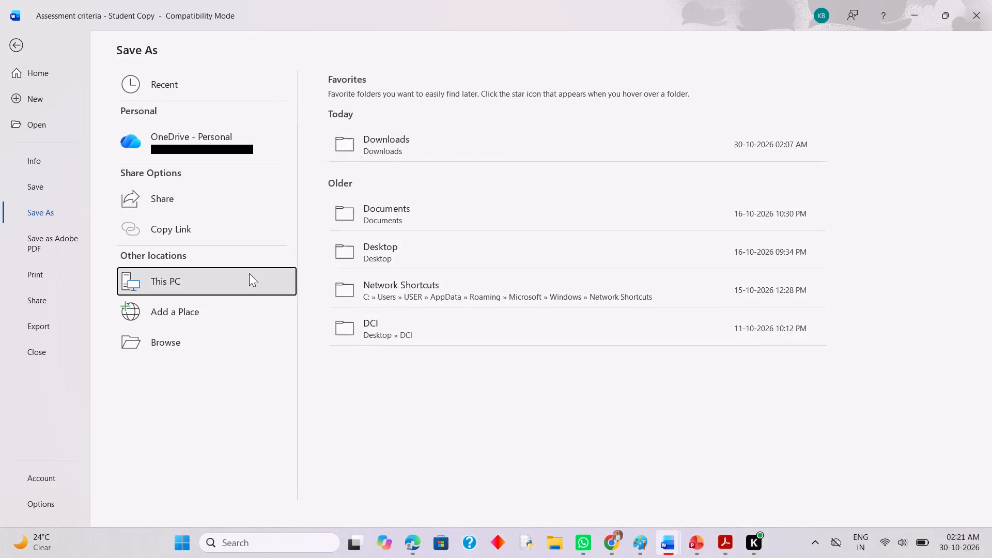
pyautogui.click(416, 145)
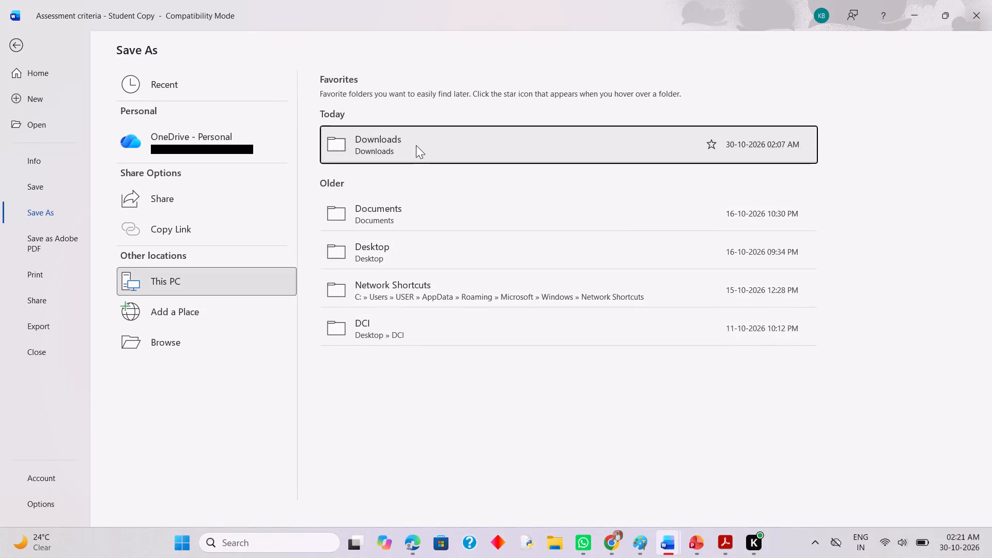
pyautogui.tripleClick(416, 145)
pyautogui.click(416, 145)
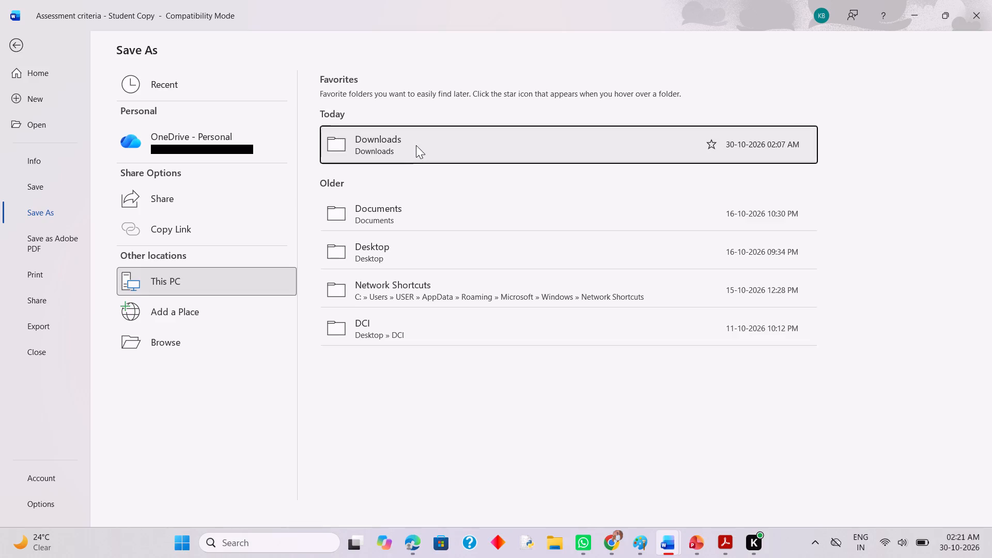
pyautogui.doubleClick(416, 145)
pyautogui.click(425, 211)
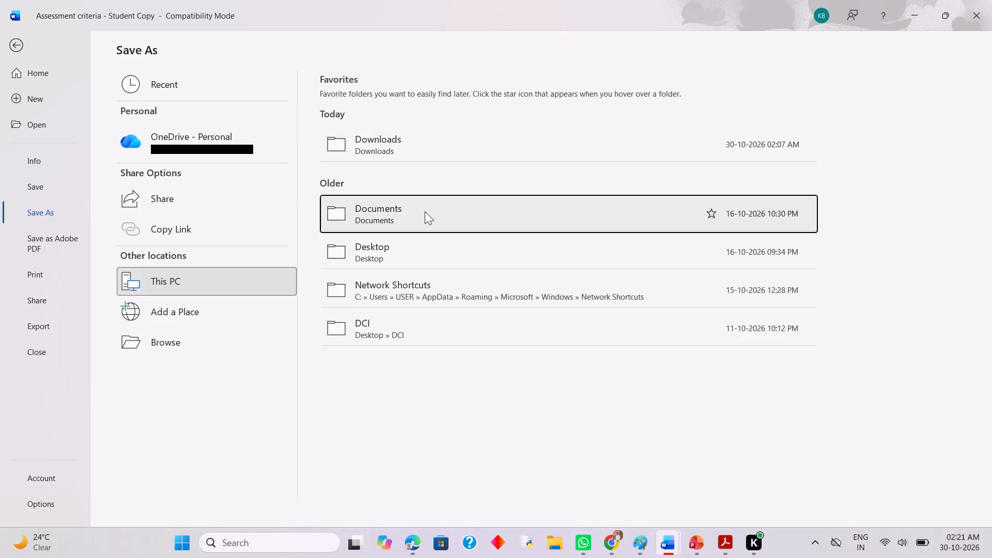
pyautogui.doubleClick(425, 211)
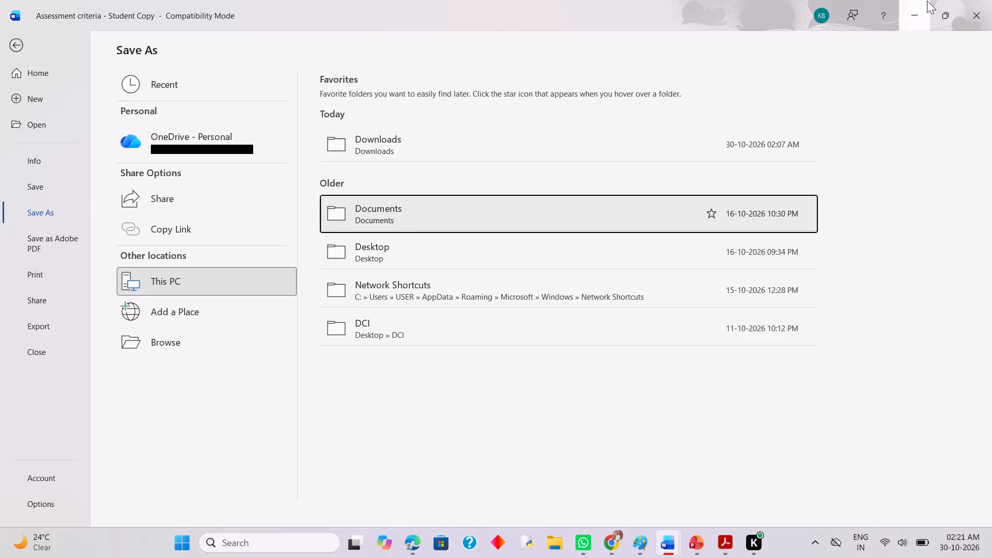
# Minimise the assessment sheet window to get back to the open "k final report" document.
pyautogui.click(927, 1)
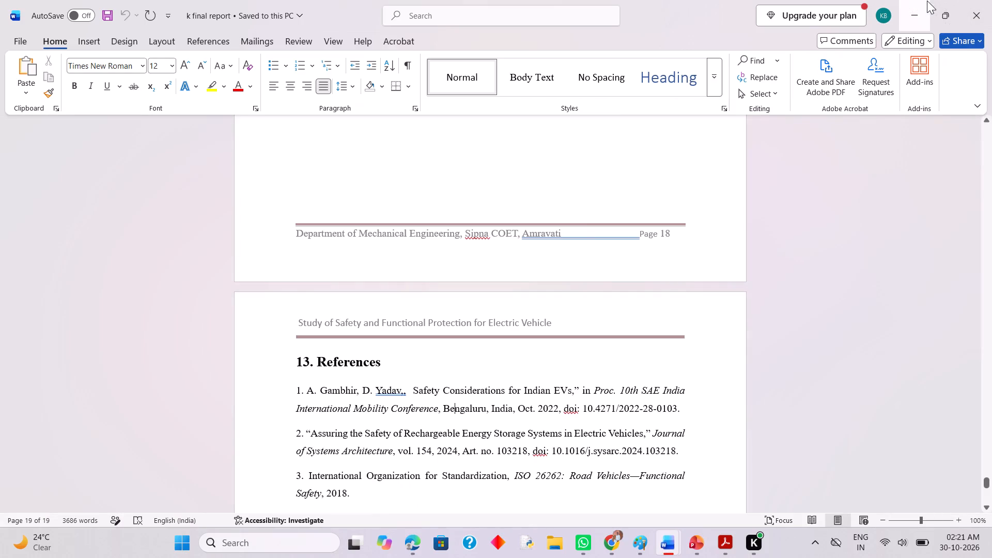
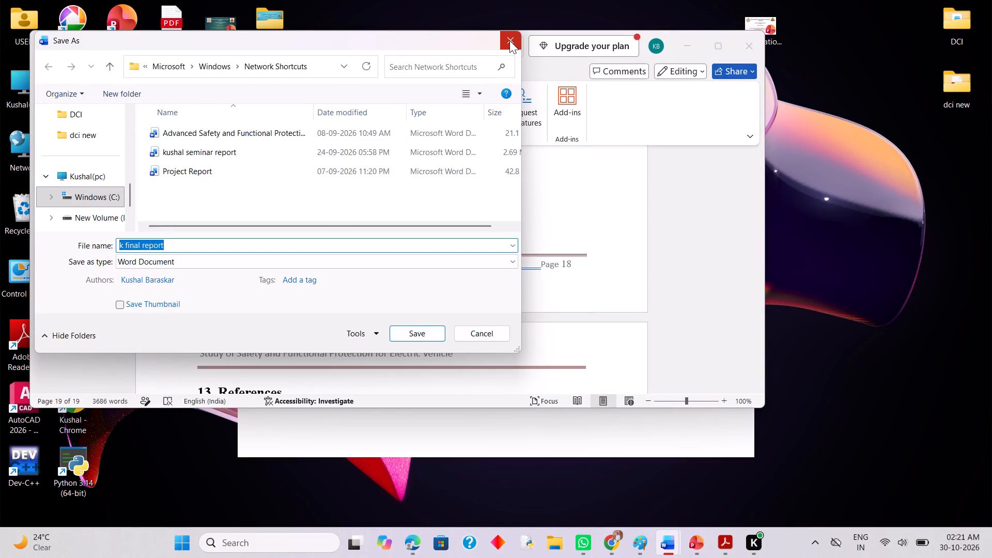
# Dismiss the save dialog of the "k final report" document and return to the assessment sheet.
pyautogui.click(509, 40)
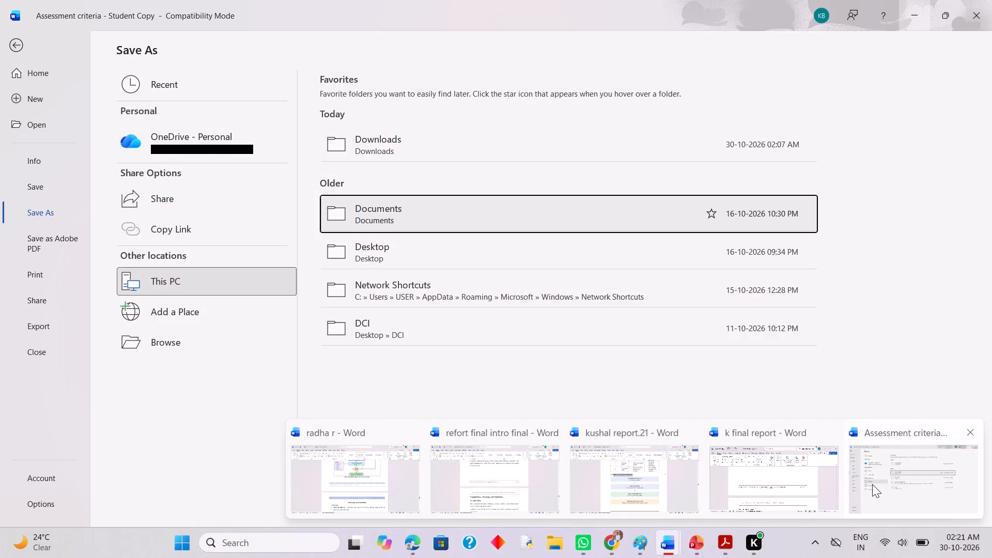
pyautogui.click(872, 484)
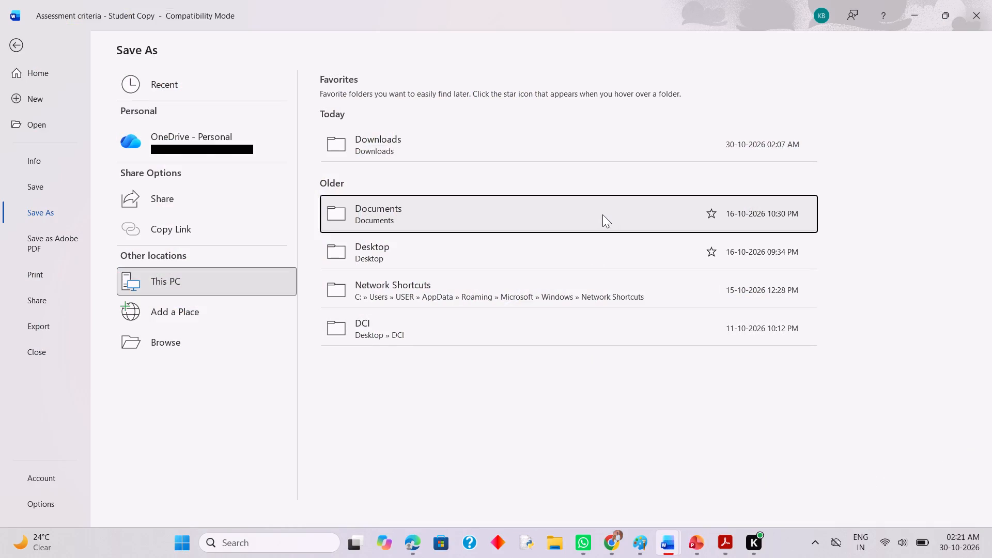
# Save the assessment sheet as a Word document named "Assessment criteria - kushal" in the Downloads folder.
pyautogui.click(602, 214)
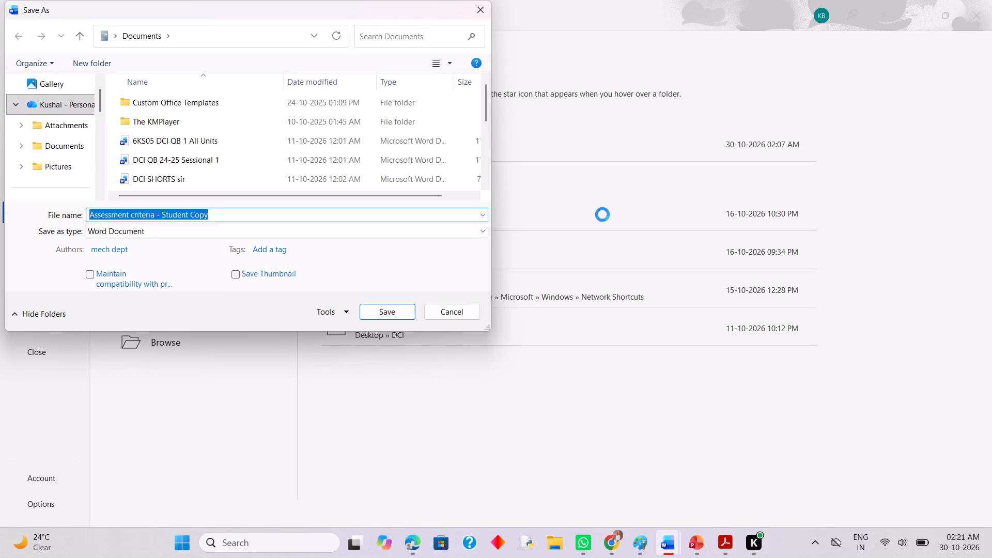
pyautogui.click(475, 1)
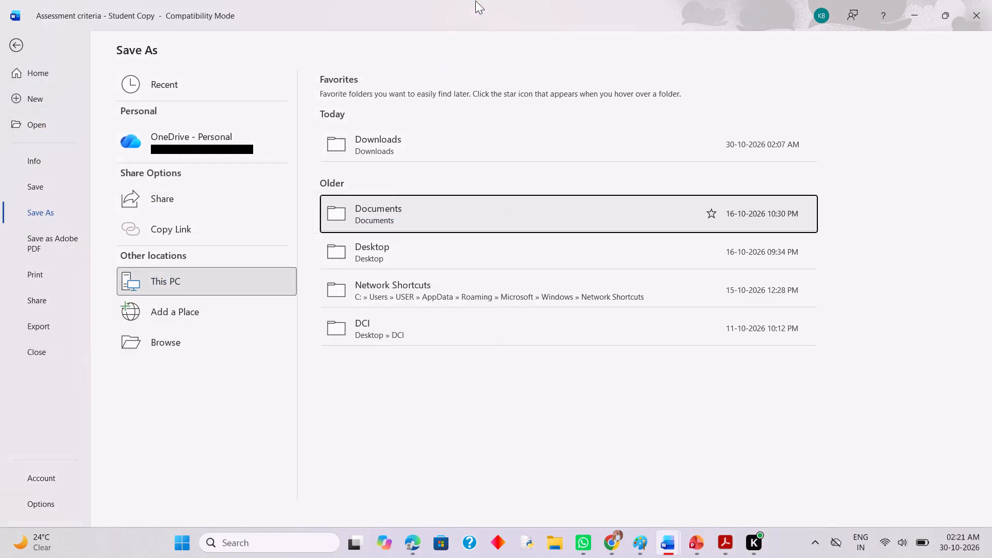
pyautogui.doubleClick(463, 135)
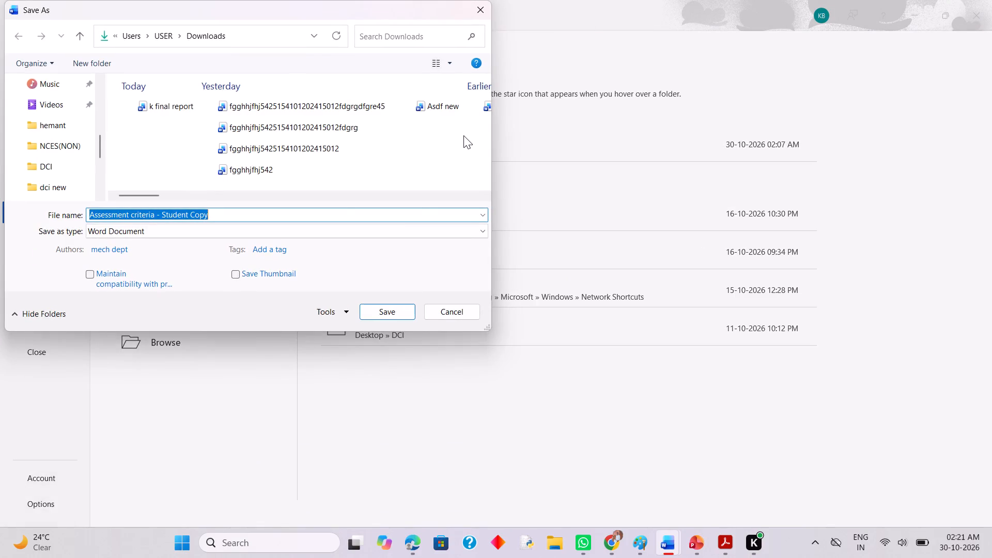
pyautogui.click(363, 209)
pyautogui.click(363, 209)
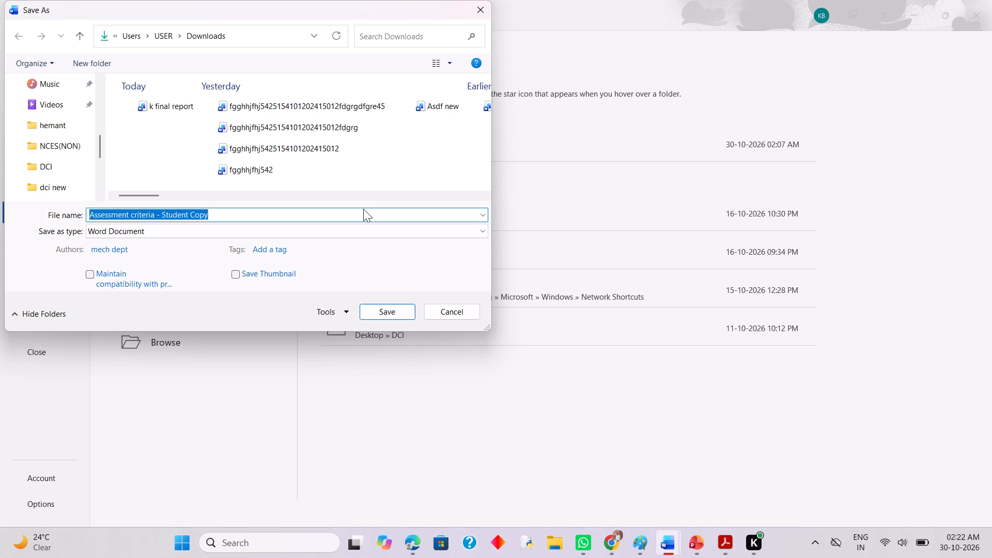
pyautogui.moveTo(363, 209); pyautogui.dragTo(229, 215)
pyautogui.click(229, 215)
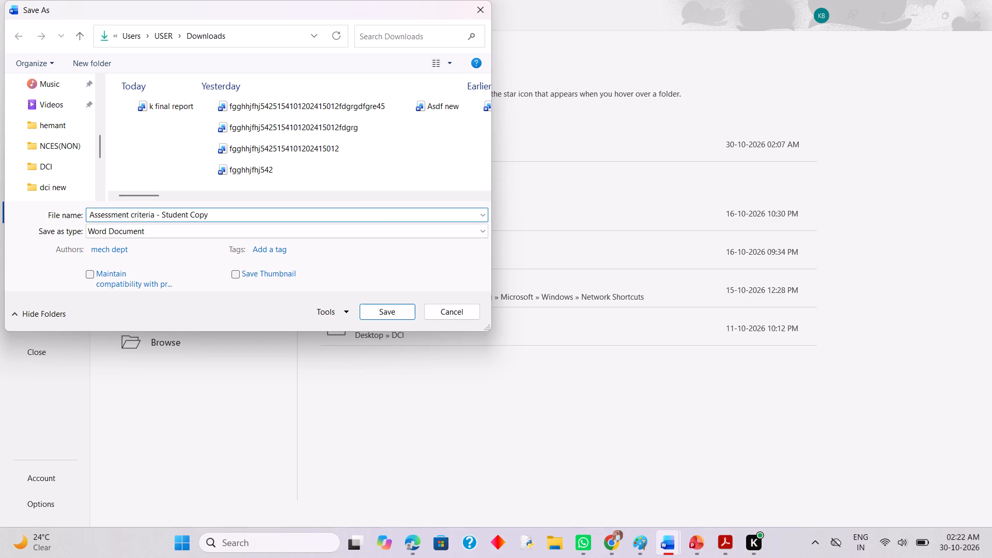
pyautogui.press('BackSpace')
pyautogui.press('BackSpace')
pyautogui.press('BackSpace')
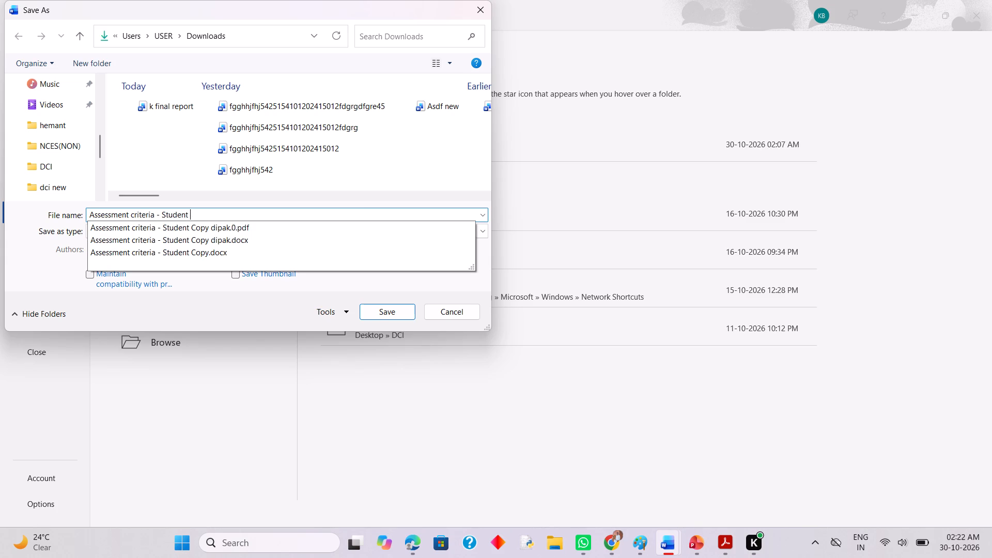
pyautogui.press('BackSpace')
pyautogui.press('BackSpace')
pyautogui.press('BackSpace')
pyautogui.press('BackSpace')
pyautogui.press('BackSpace')
pyautogui.press('BackSpace')
pyautogui.press('BackSpace')
pyautogui.press('BackSpace')
pyautogui.press('BackSpace')
pyautogui.write('ku')
pyautogui.write('sha')
pyautogui.press('l')
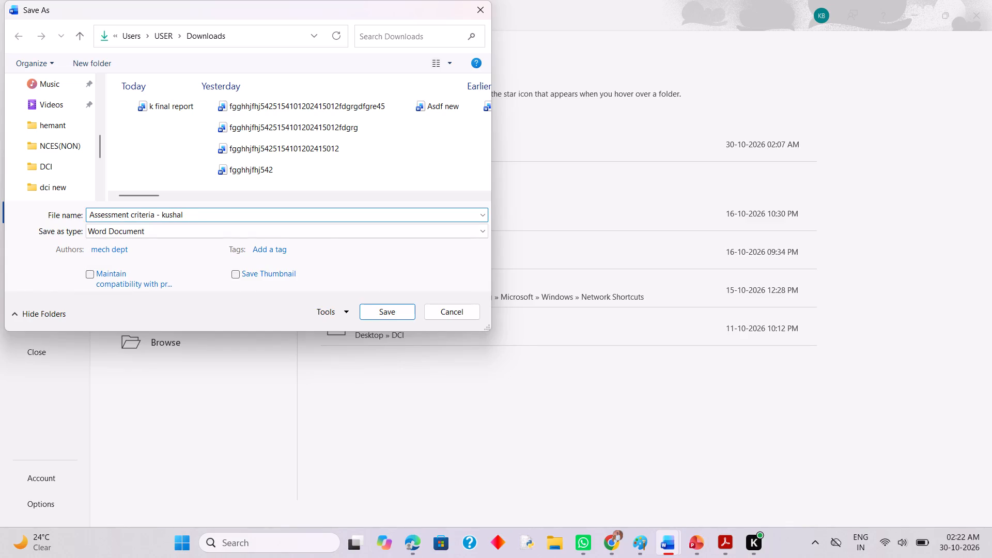
pyautogui.click(373, 311)
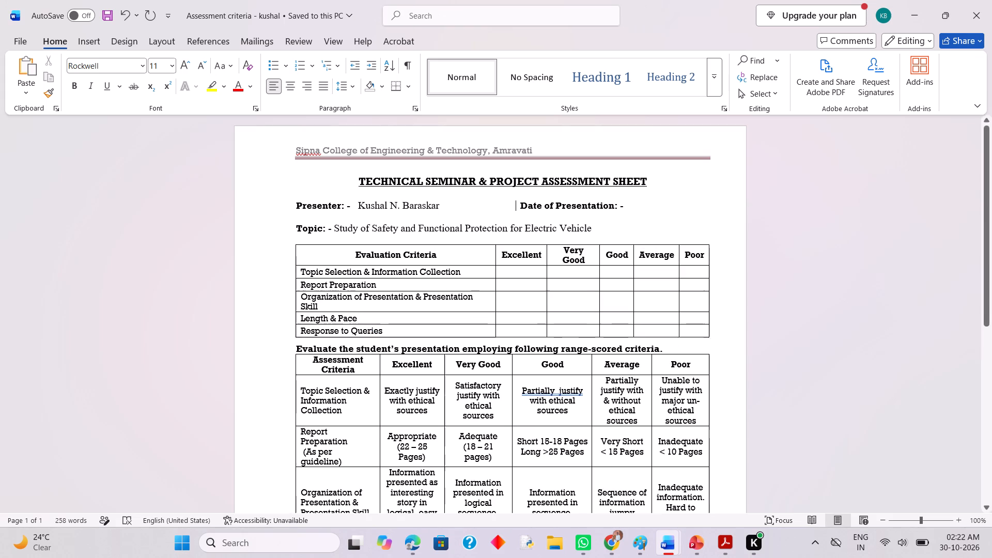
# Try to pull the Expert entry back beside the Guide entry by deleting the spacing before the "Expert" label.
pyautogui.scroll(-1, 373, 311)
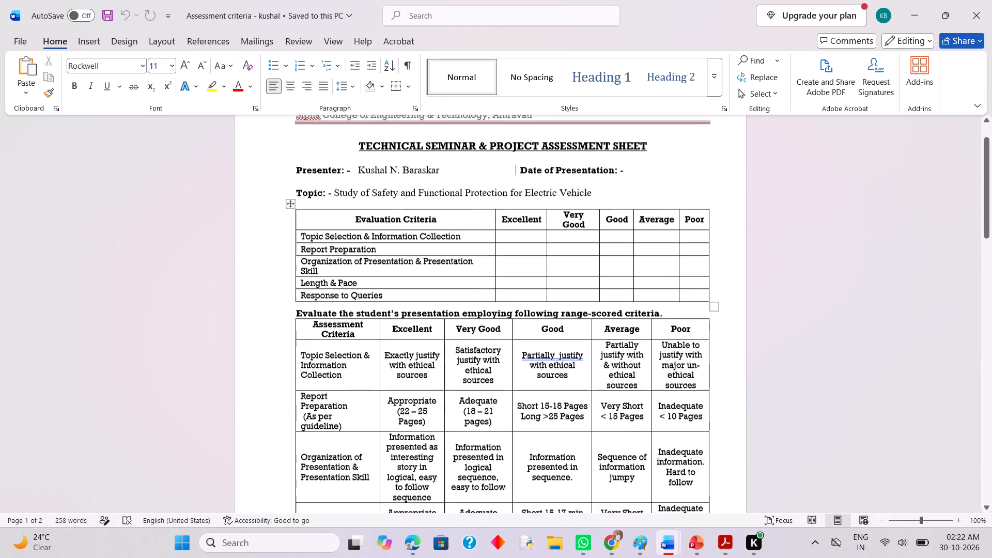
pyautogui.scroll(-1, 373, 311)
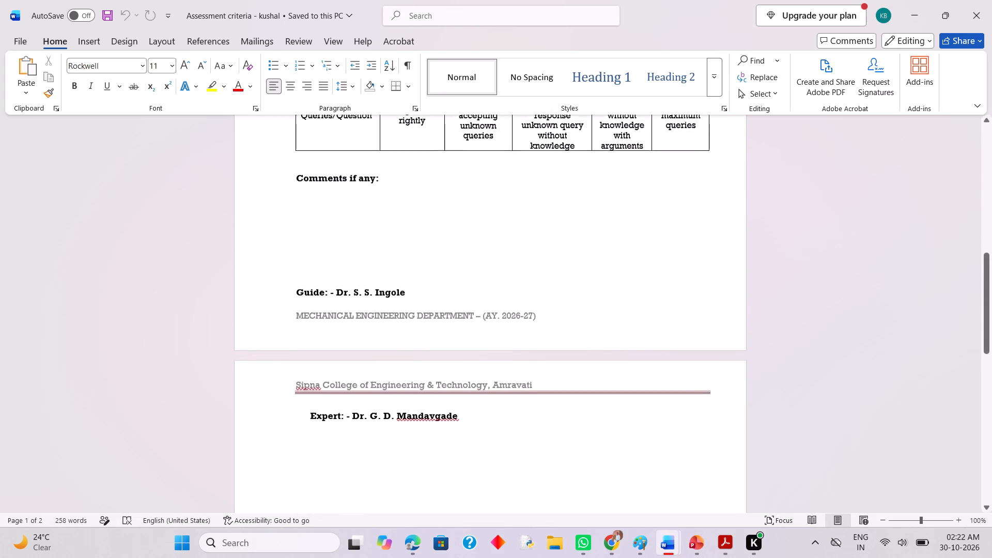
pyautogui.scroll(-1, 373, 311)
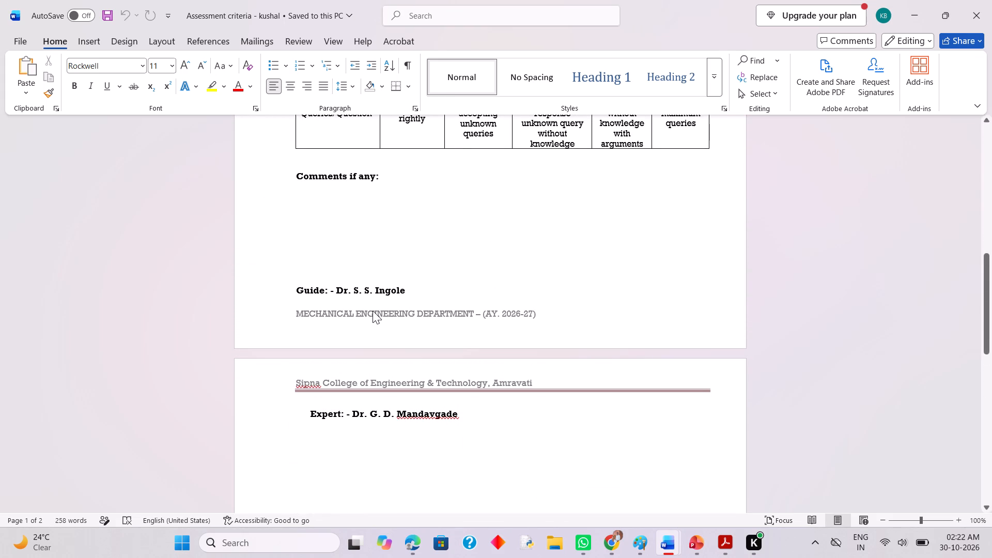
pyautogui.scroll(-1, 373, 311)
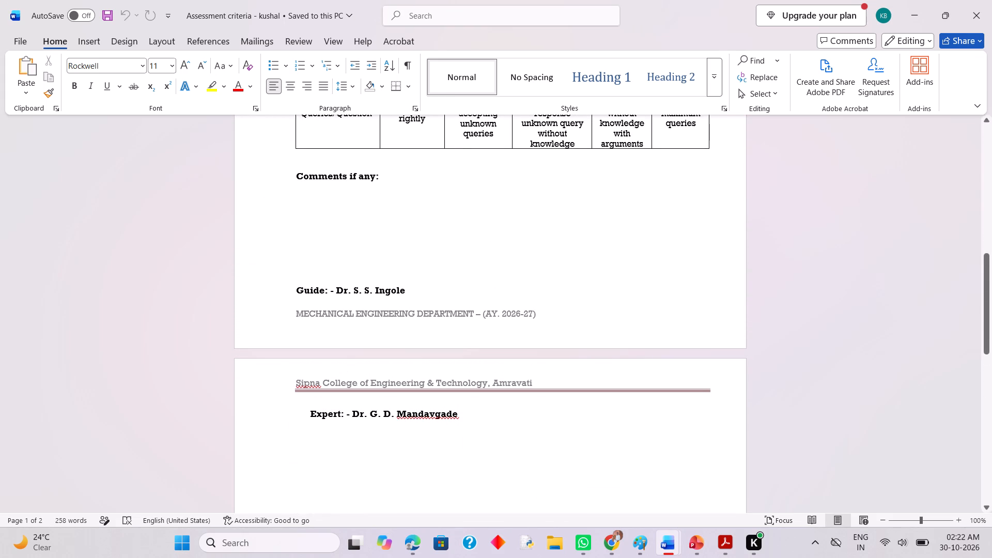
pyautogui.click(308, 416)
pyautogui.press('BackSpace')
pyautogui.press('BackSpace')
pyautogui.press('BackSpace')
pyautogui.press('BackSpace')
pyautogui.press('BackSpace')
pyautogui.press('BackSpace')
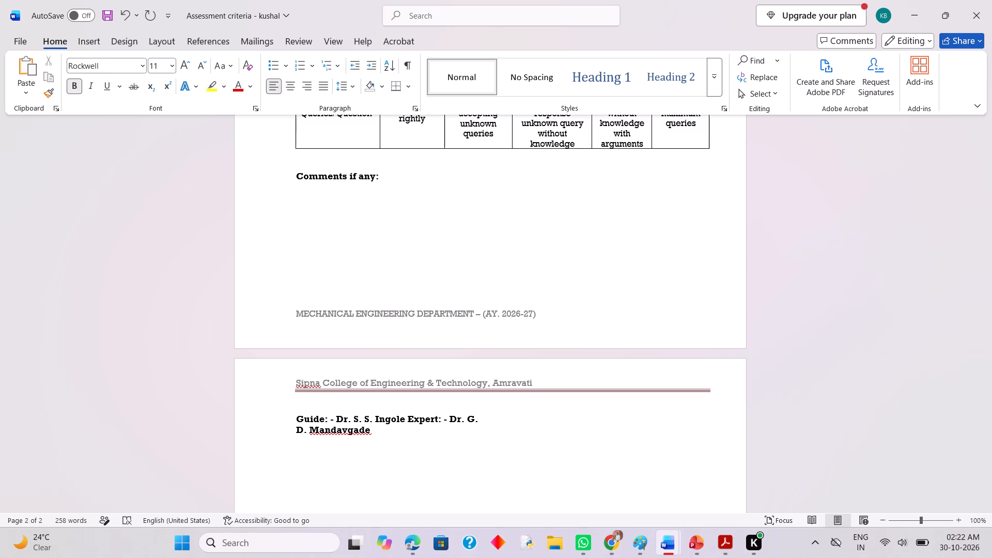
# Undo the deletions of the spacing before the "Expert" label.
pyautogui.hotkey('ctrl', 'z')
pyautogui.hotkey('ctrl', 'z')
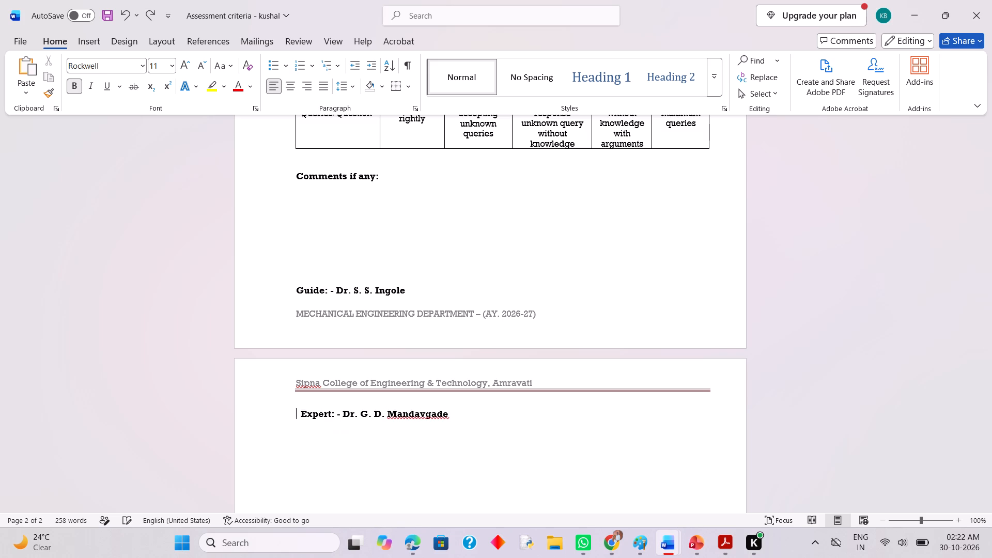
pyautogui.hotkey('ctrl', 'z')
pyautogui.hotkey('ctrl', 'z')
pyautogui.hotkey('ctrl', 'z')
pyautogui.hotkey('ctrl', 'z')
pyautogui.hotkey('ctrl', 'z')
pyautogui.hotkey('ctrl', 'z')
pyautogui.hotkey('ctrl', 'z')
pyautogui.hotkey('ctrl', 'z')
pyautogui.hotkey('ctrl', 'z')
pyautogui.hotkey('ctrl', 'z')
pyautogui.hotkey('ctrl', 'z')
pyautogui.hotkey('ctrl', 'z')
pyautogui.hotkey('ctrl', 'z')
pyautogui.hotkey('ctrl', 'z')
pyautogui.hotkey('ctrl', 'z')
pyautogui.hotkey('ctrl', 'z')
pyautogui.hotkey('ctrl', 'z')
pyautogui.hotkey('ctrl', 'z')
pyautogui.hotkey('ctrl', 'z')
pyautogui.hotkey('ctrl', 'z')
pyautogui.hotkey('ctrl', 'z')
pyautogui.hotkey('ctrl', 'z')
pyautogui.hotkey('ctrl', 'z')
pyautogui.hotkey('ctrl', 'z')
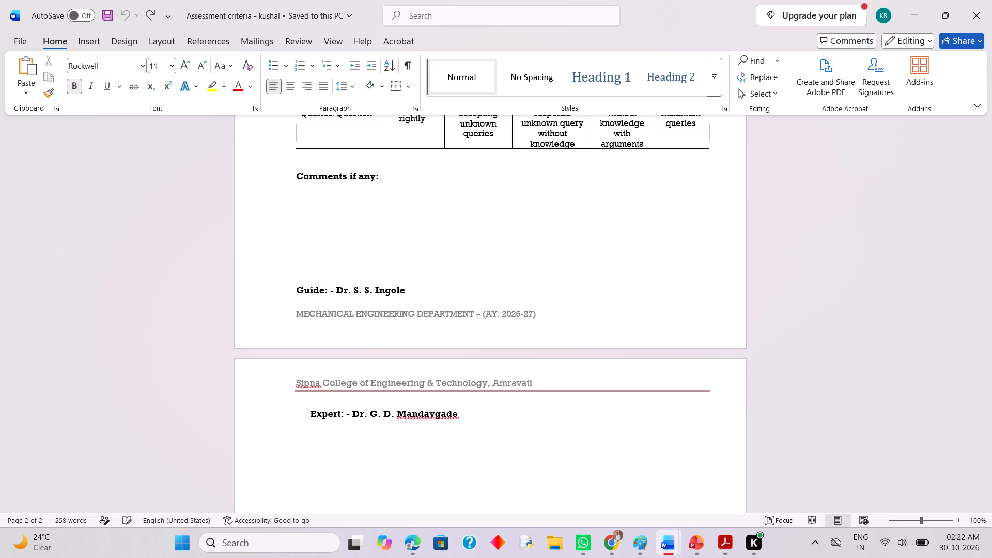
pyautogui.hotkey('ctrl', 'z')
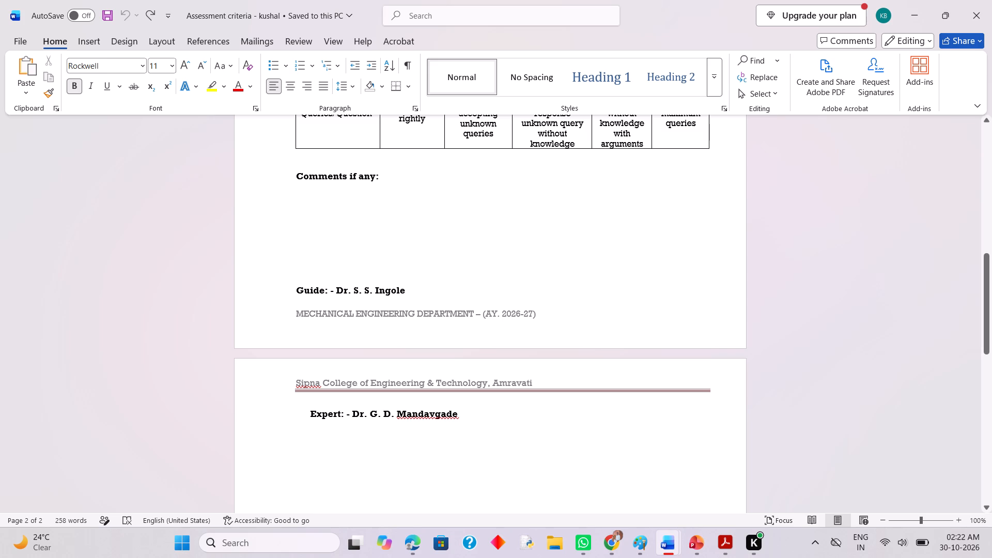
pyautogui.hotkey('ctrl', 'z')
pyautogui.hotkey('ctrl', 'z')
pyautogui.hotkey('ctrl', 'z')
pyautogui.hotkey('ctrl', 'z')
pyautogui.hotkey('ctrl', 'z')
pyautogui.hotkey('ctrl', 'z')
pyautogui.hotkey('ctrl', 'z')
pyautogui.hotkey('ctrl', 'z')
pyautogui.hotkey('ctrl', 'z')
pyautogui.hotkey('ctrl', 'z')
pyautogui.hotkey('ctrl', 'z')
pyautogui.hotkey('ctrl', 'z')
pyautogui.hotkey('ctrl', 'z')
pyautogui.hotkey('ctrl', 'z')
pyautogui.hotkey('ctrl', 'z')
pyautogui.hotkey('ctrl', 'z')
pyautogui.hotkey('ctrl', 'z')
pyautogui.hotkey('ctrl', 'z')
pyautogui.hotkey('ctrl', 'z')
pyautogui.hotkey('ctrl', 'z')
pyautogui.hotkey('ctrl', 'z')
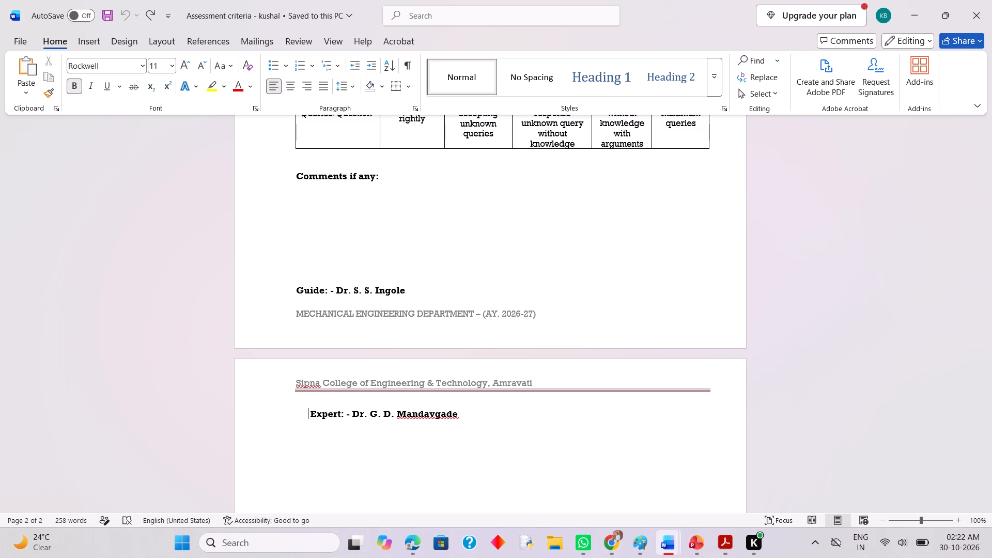
# Delete one empty line above the Guide entry to bring the Expert entry onto the first page.
pyautogui.scroll(1, 446, 278)
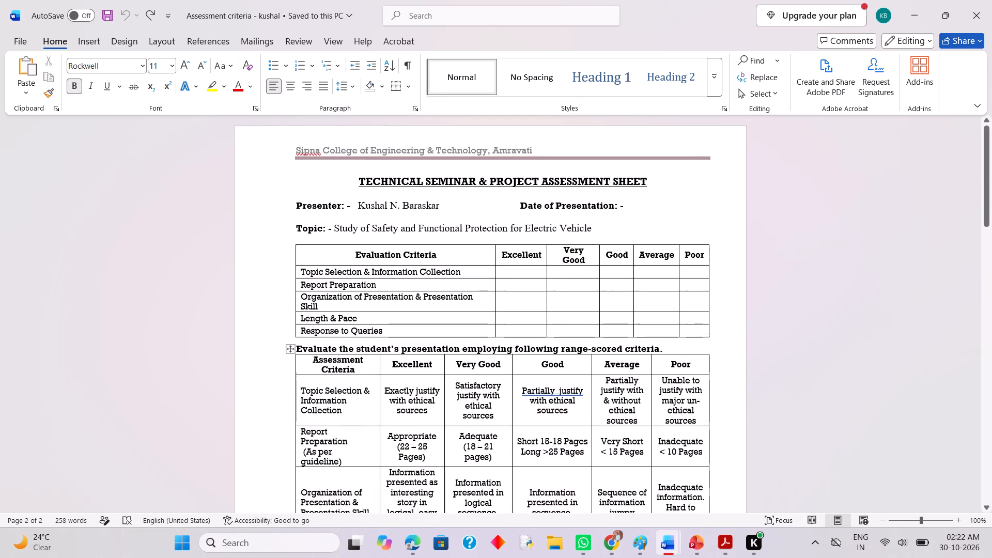
pyautogui.scroll(1, 446, 278)
pyautogui.scroll(-1, 446, 278)
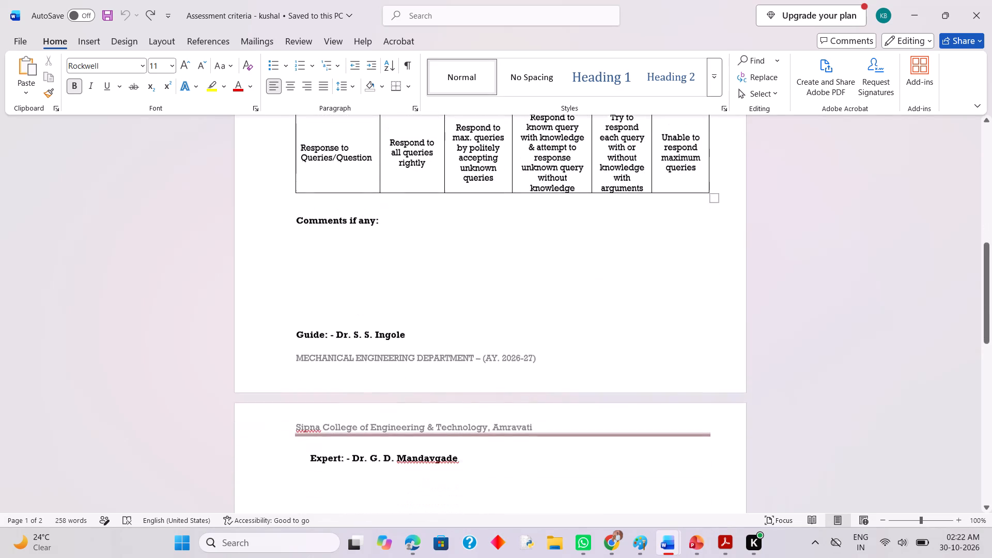
pyautogui.scroll(-1, 446, 278)
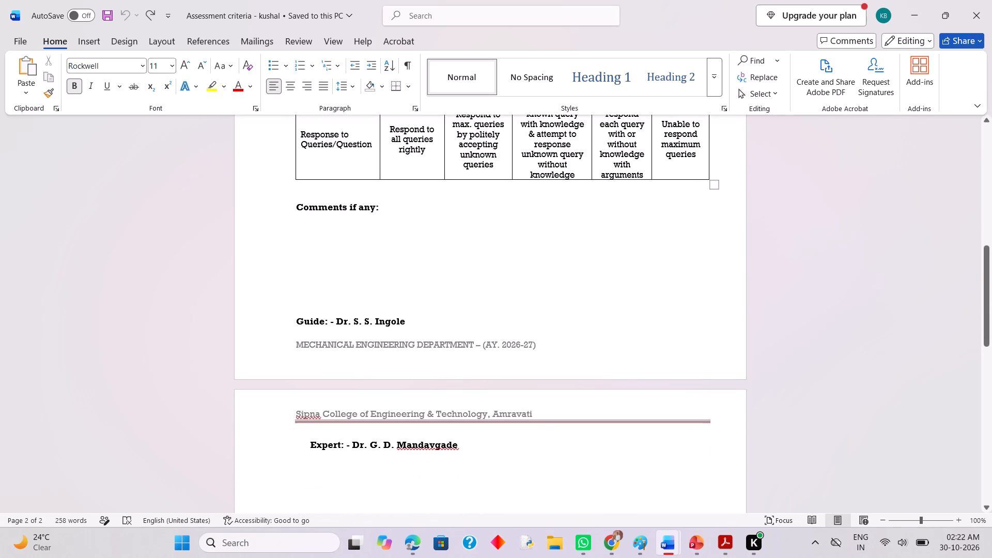
pyautogui.click(568, 306)
pyautogui.click(545, 325)
pyautogui.click(399, 304)
pyautogui.press('BackSpace')
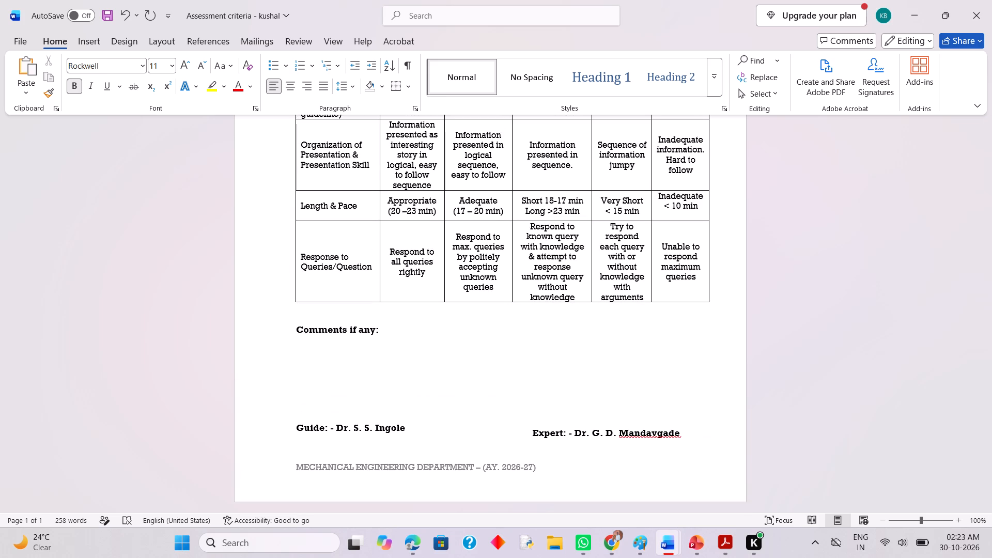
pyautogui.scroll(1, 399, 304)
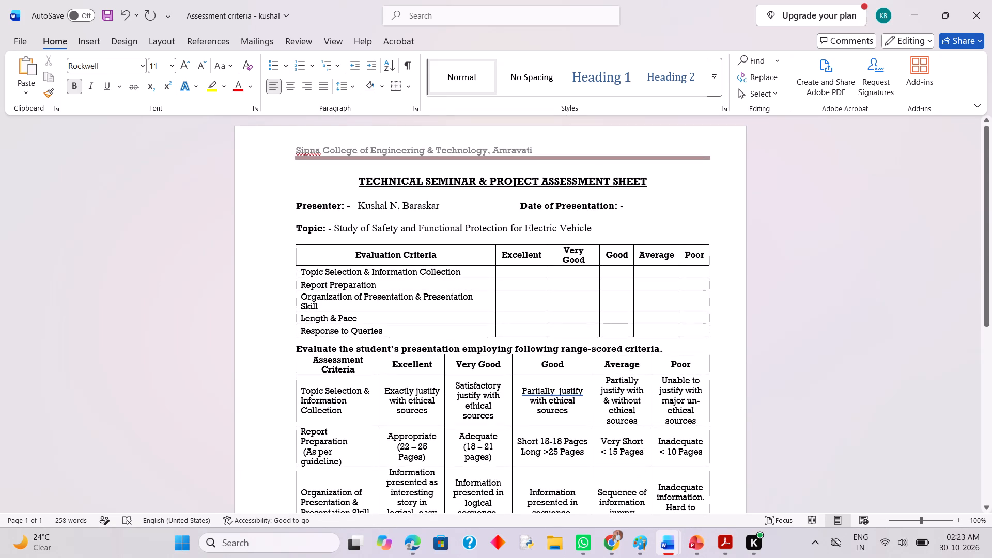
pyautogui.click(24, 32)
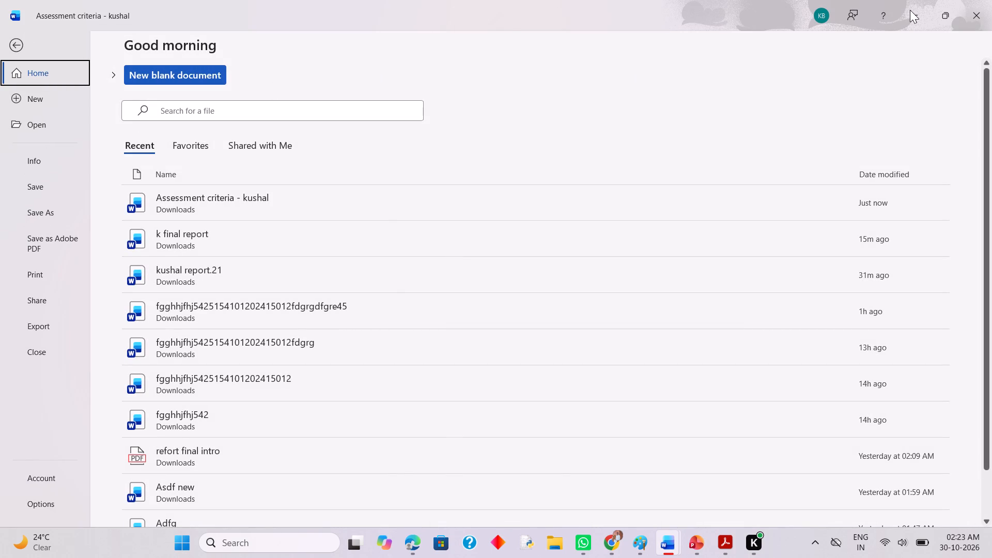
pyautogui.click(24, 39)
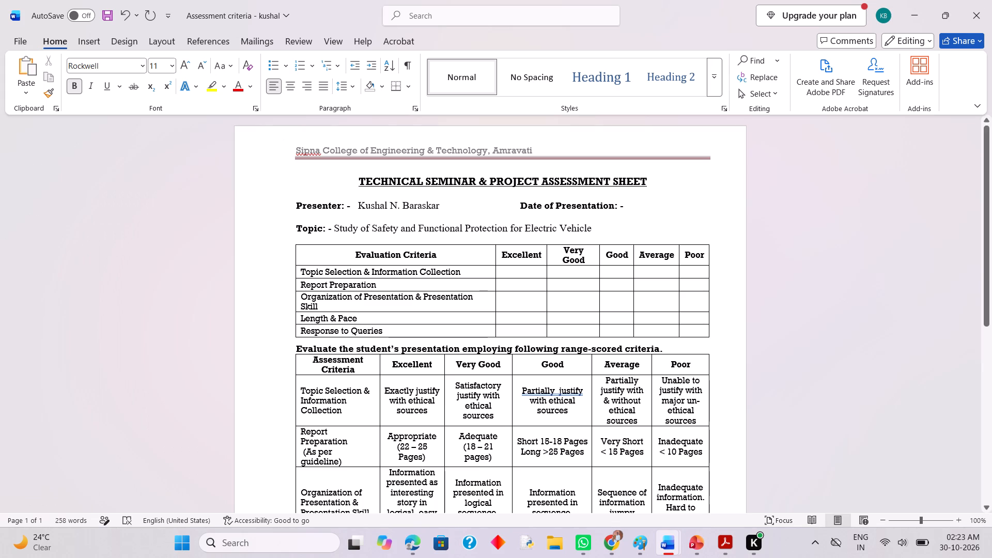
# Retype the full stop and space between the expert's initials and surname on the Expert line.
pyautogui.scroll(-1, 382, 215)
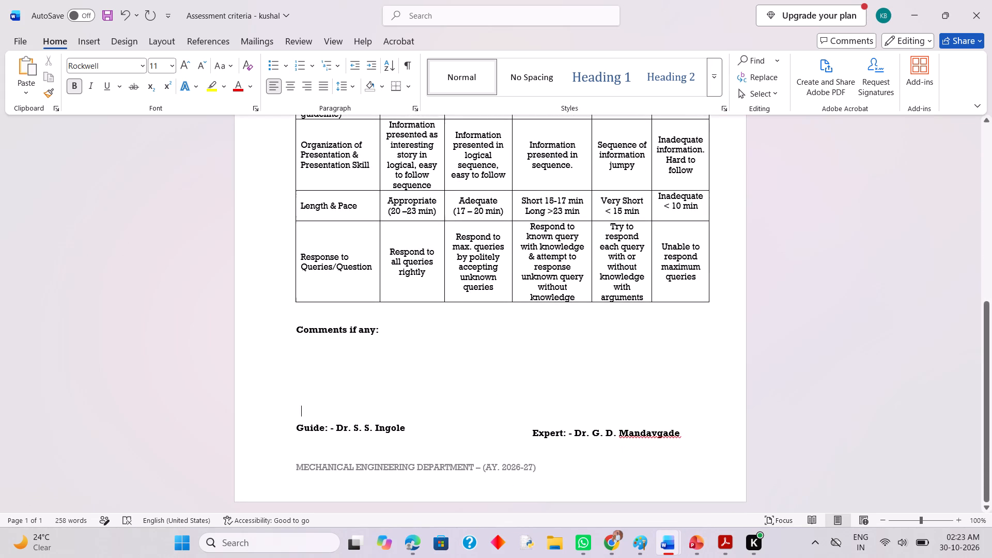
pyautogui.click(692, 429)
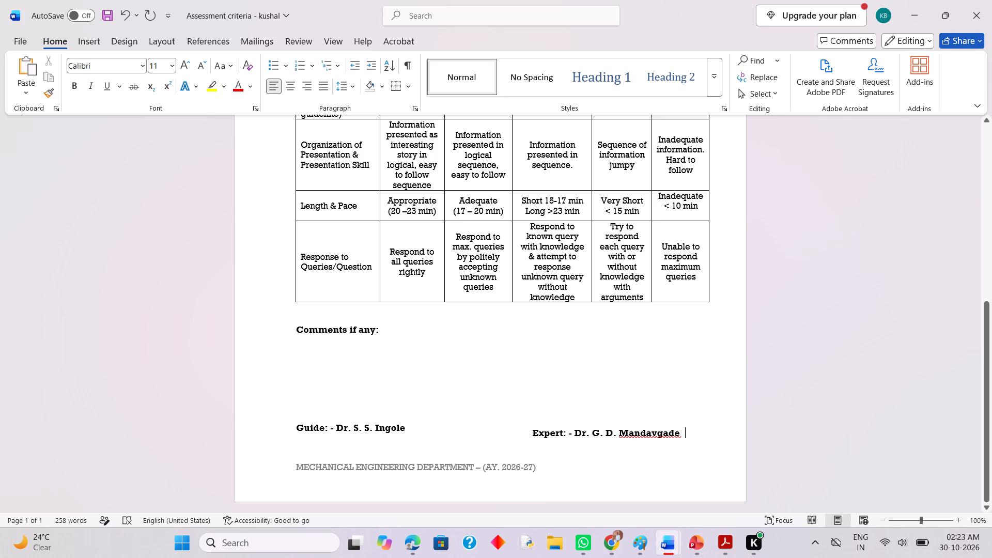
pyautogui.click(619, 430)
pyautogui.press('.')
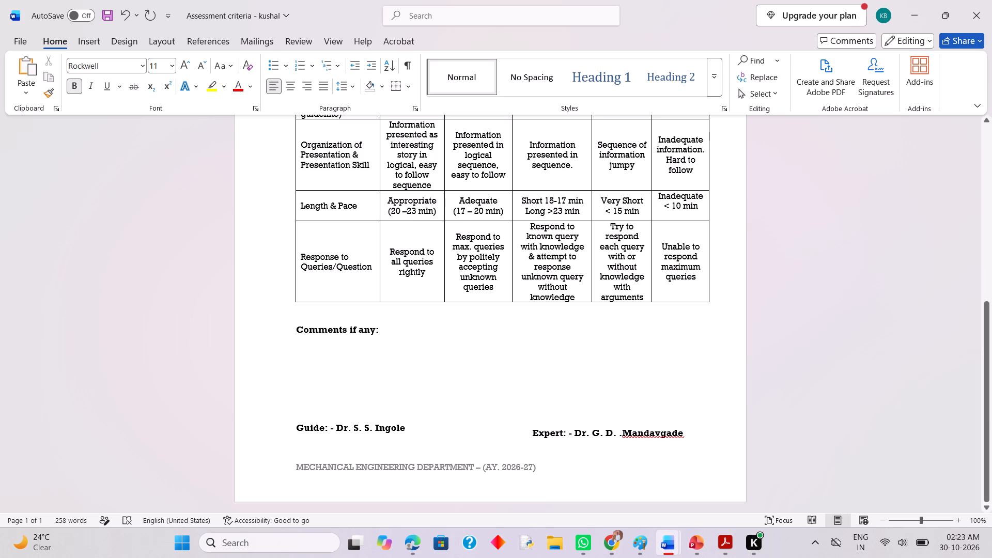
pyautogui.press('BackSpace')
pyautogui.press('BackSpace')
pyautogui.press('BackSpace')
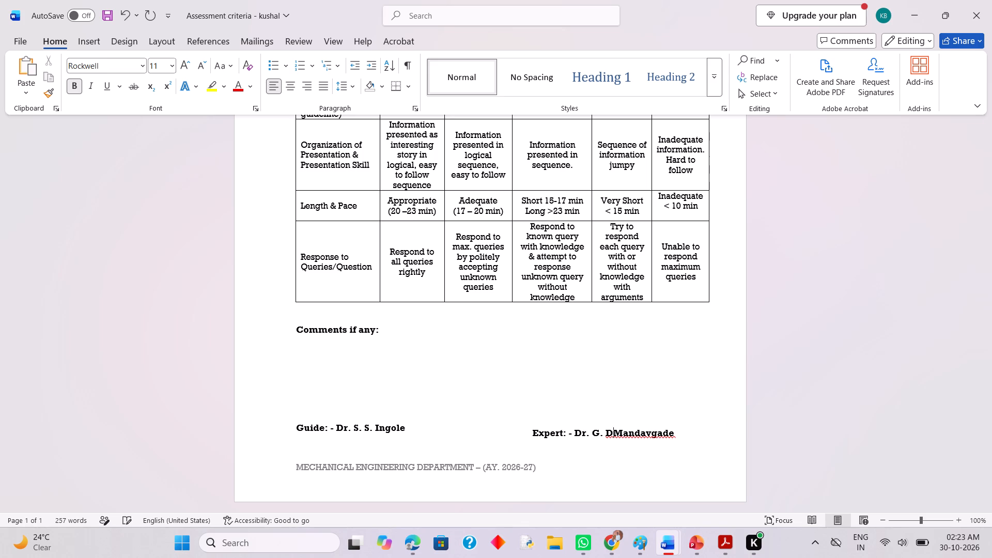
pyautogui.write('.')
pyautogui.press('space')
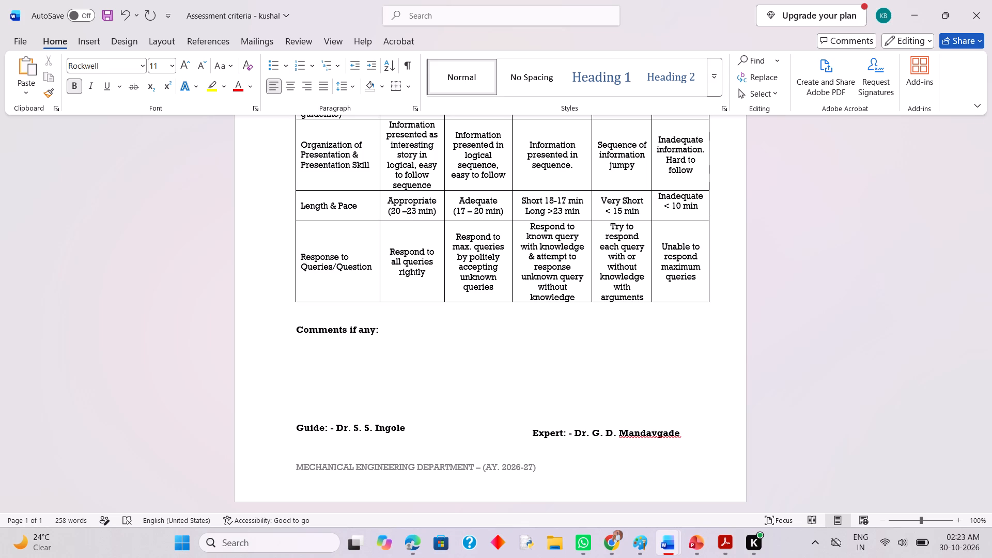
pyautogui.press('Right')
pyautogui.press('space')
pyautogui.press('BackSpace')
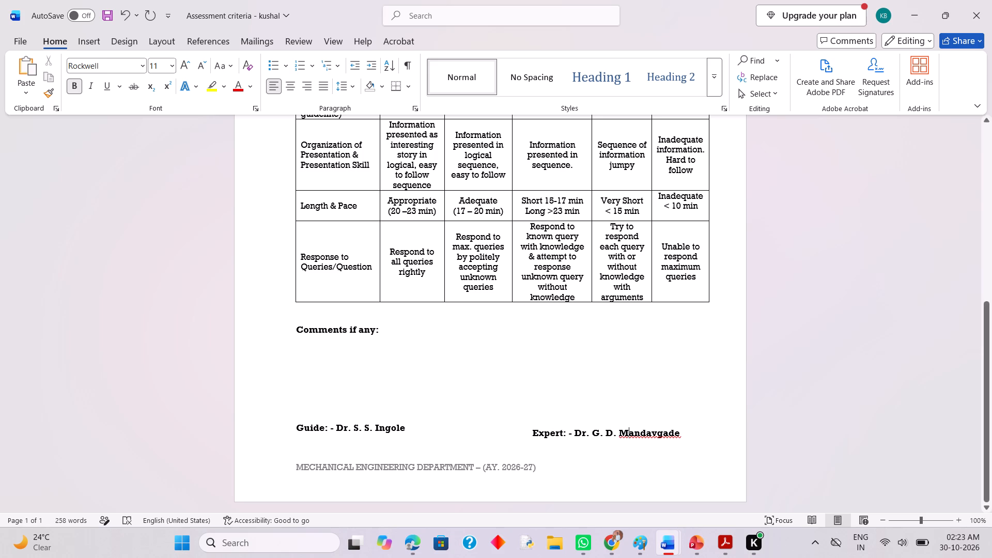
# Replace the last six letters of the expert's surname on the Expert line with "agvde".
pyautogui.click(699, 444)
pyautogui.click(684, 438)
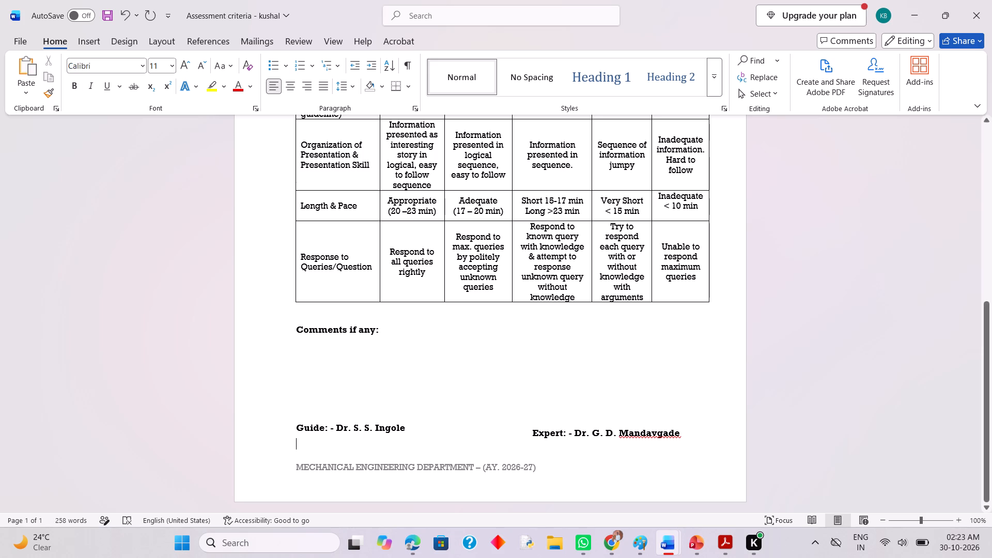
pyautogui.click(680, 435)
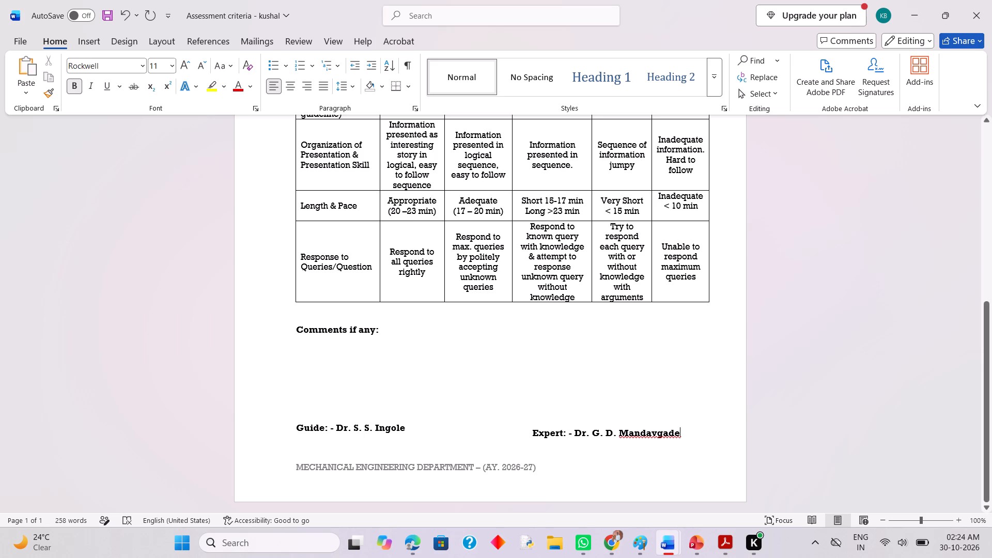
pyautogui.press('BackSpace')
pyautogui.press('BackSpace')
pyautogui.press('BackSpace')
pyautogui.press('BackSpace')
pyautogui.press('BackSpace')
pyautogui.press('BackSpace')
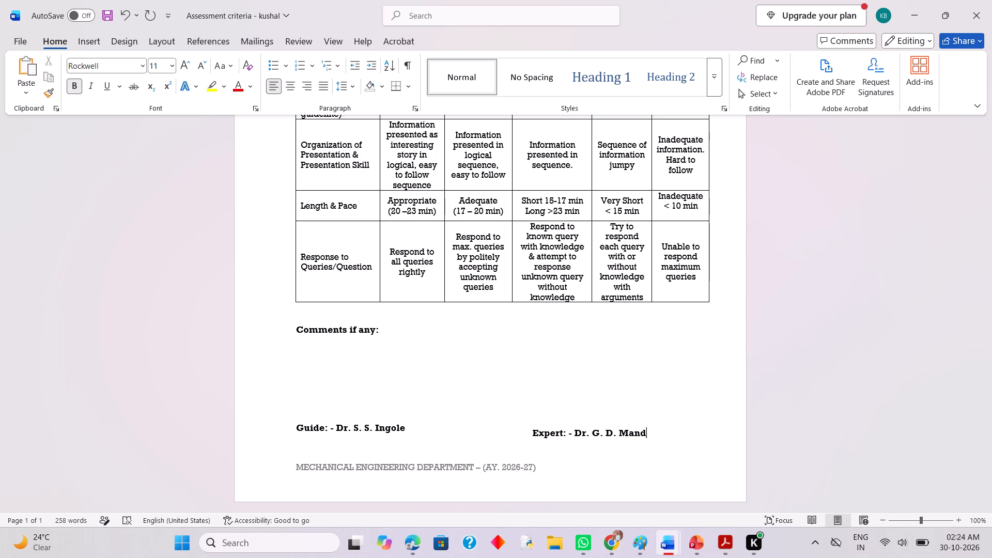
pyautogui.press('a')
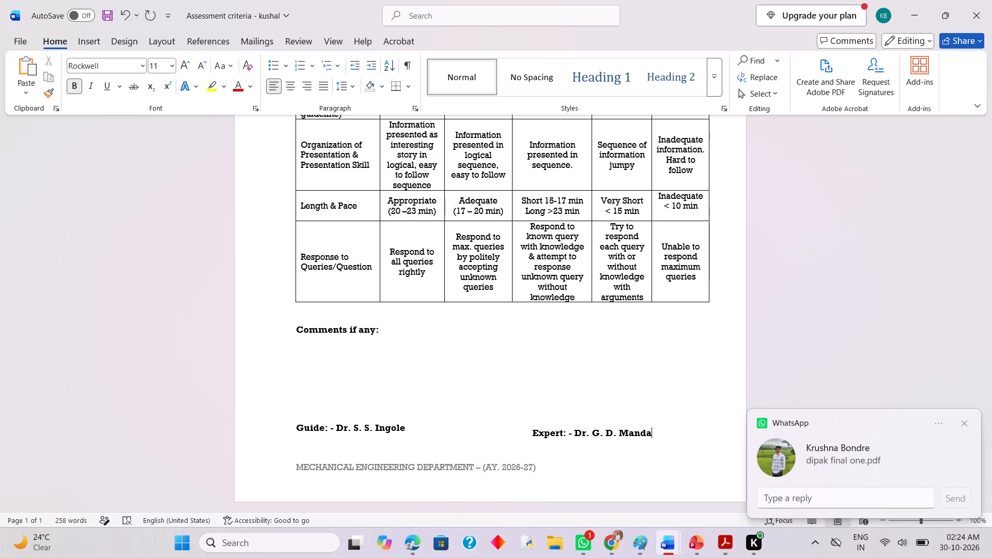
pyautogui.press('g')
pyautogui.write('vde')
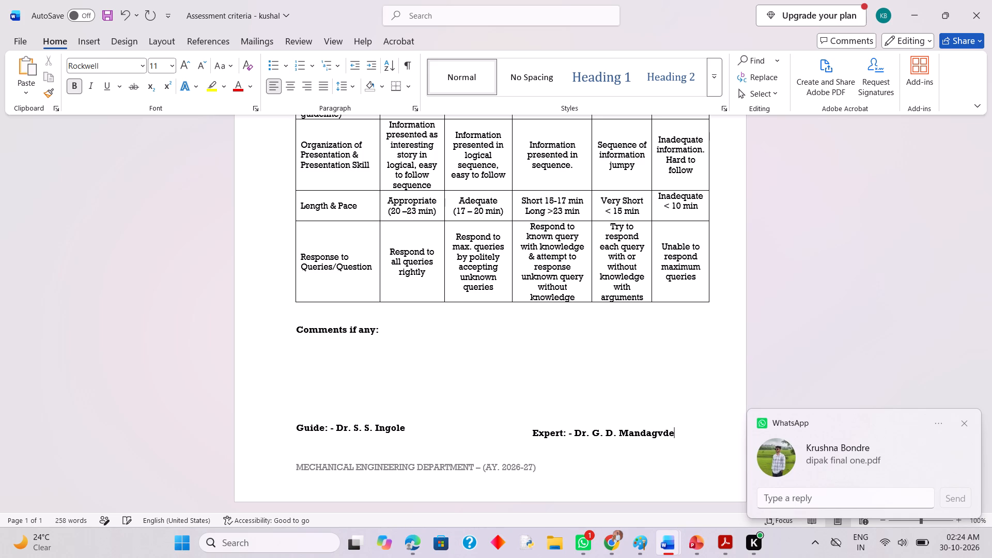
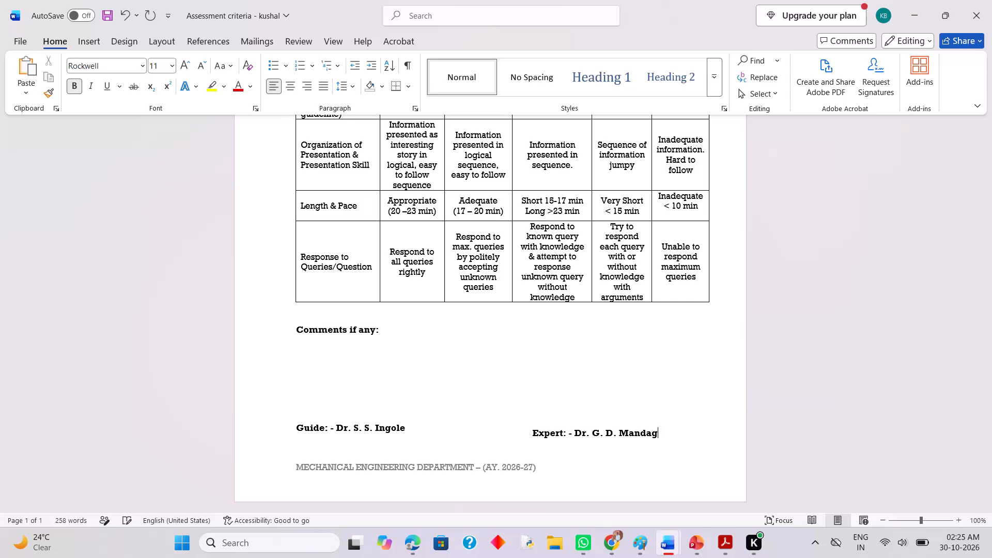
# Correct the end of the expert's surname on the Expert line by replacing its final letter with "vgde".
pyautogui.press('BackSpace')
pyautogui.press('v')
pyautogui.press('g')
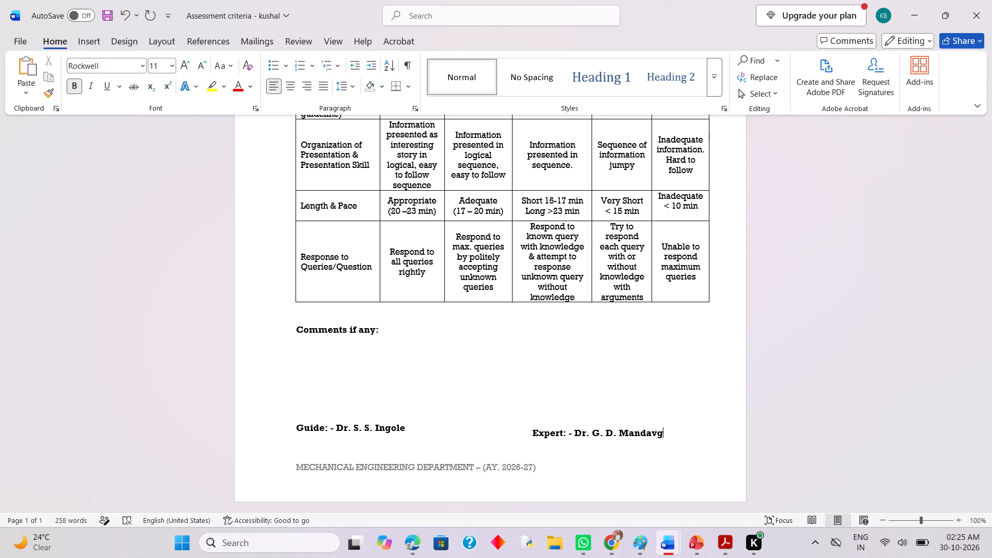
pyautogui.press('d')
pyautogui.press('e')
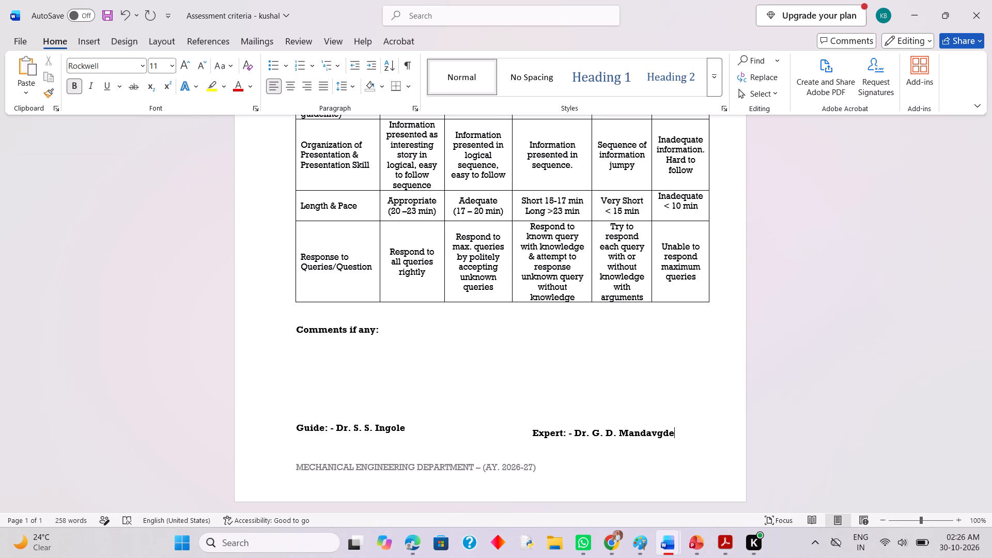
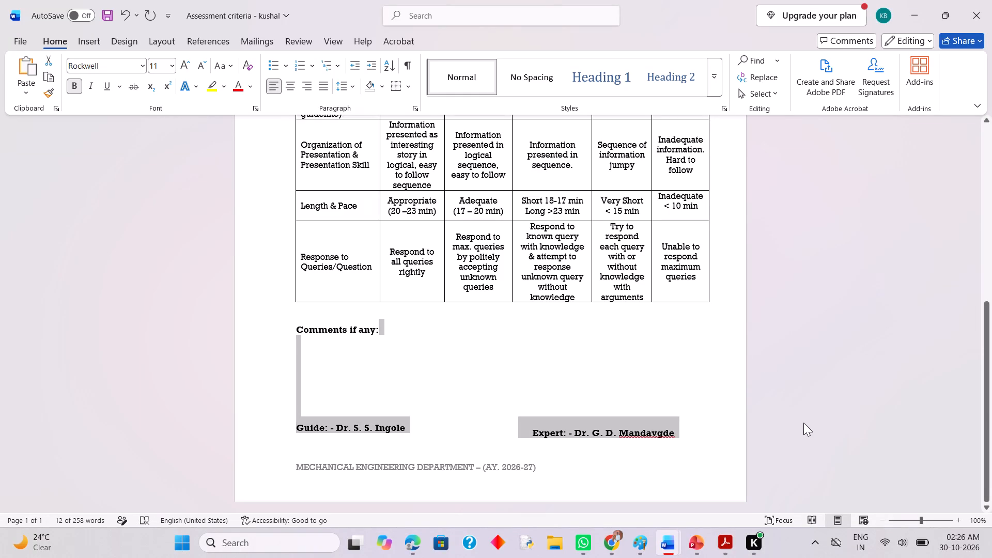
# Clear the text selection spanning the comments area and the Guide and Expert lines.
pyautogui.click(693, 382)
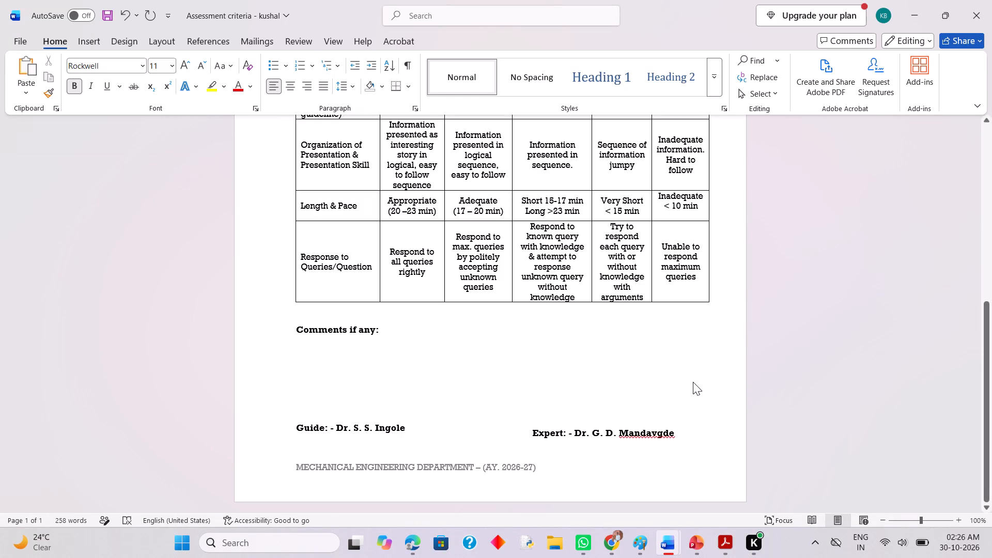
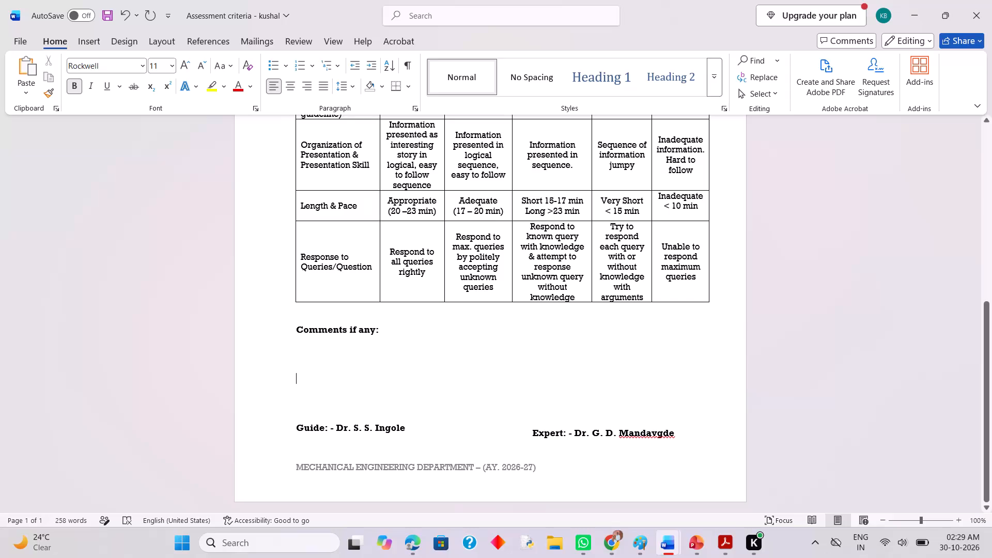
# Correct the Expert's surname by inserting the missing "a" between "g" and "de".
pyautogui.click(664, 433)
pyautogui.press('a')
pyautogui.click(705, 427)
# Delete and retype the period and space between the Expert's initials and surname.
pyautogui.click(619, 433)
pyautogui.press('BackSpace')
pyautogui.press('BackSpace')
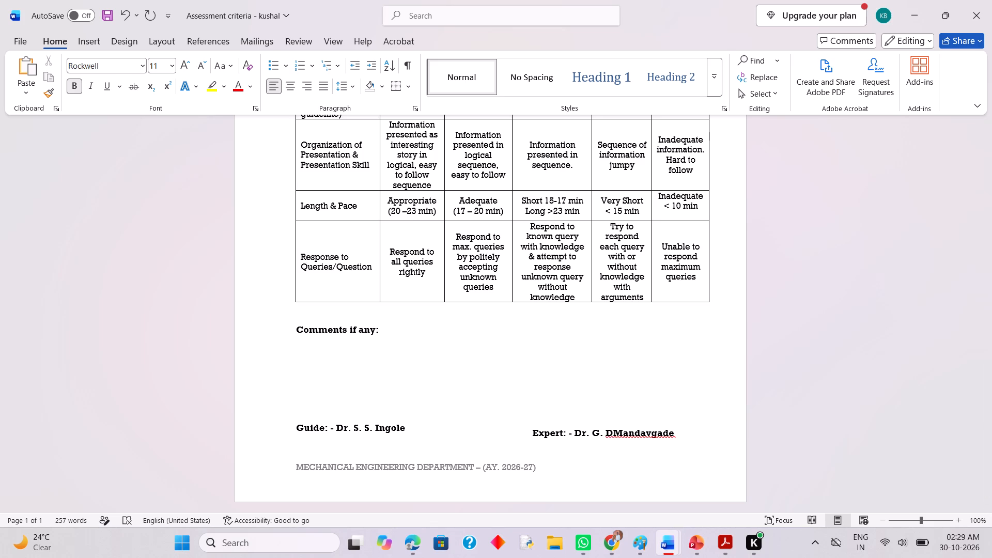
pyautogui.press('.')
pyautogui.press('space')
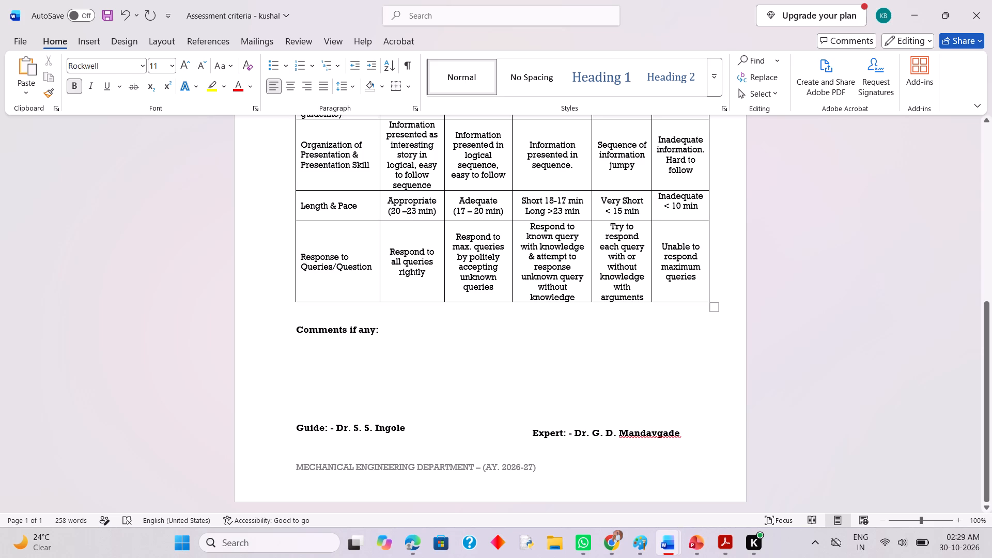
# Save the corrected assessment sheet document.
pyautogui.hotkey('ctrl', 's')
pyautogui.hotkey('ctrl', 's')
# Save the assessment sheet as an Adobe PDF named "Assessment criteria - kushal" in the Downloads folder.
pyautogui.scroll(2, 538, 284)
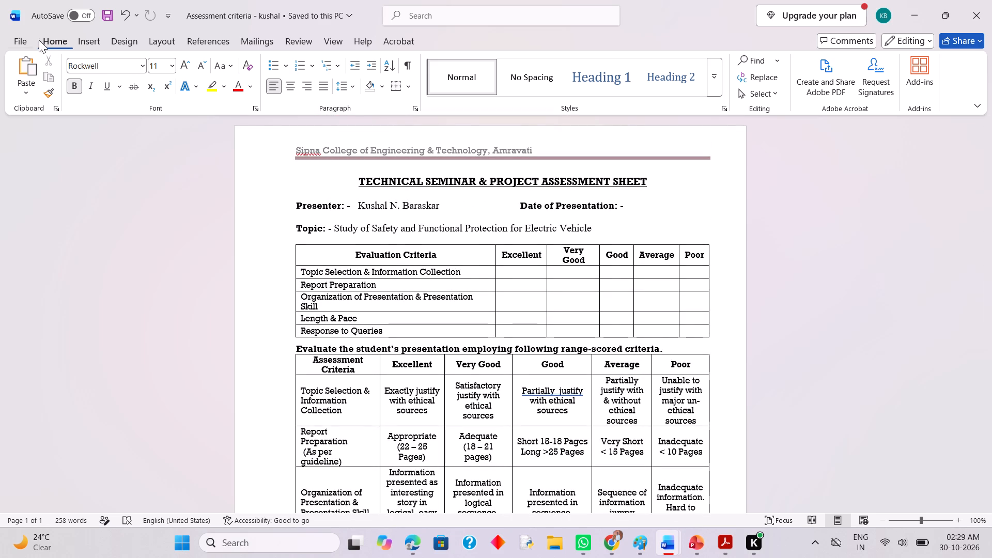
pyautogui.click(19, 36)
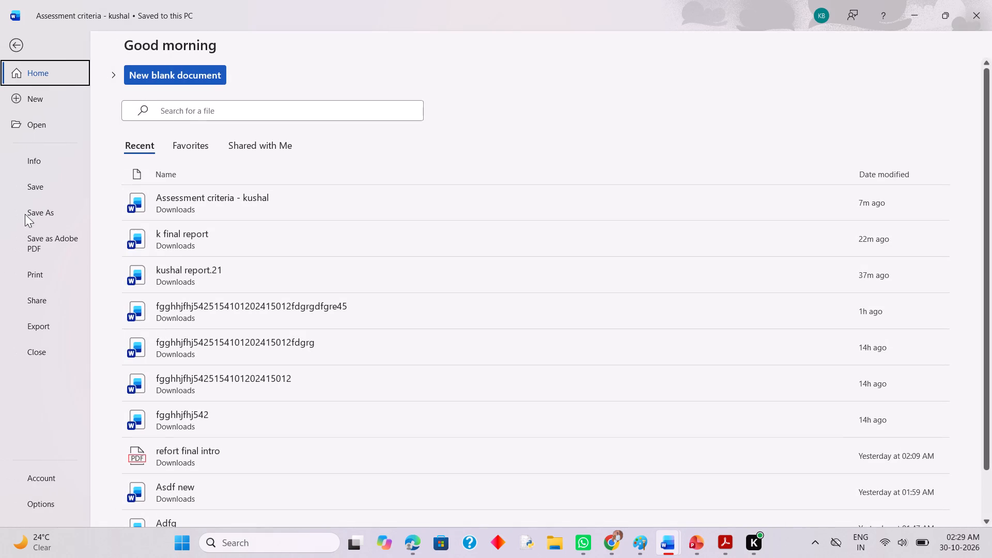
pyautogui.click(50, 243)
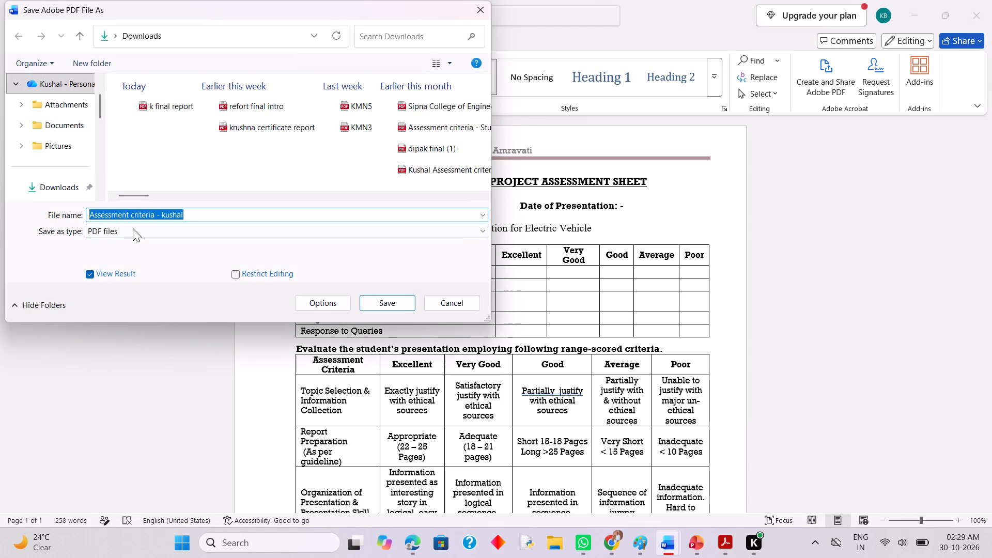
pyautogui.click(192, 211)
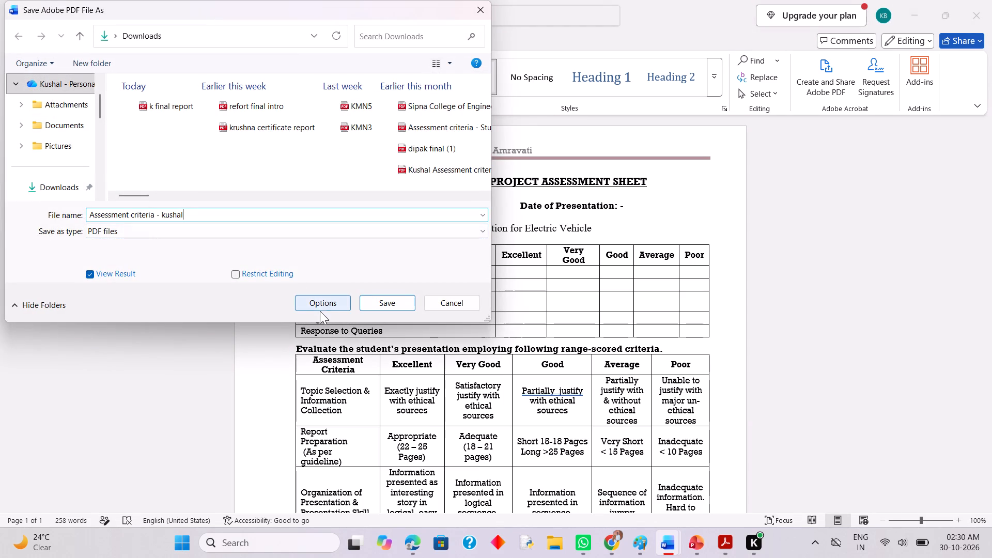
pyautogui.click(379, 299)
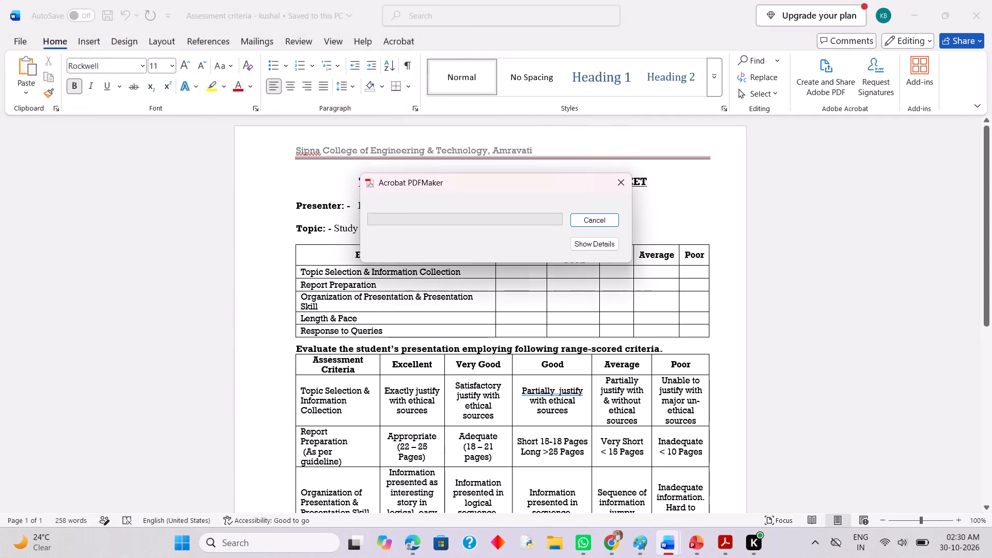